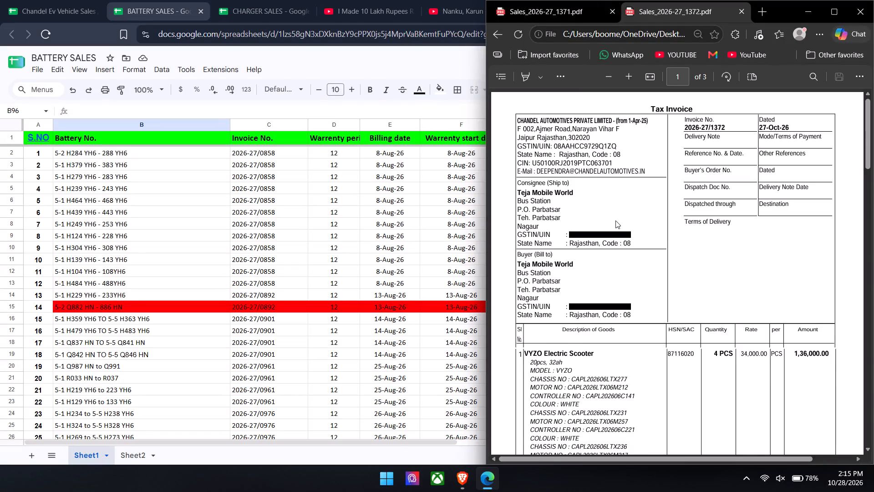
# Check the battery numbers on invoice 2026-27/1372 and the matching vehicle rows in the Chandel Ev Vehicle Sales sheet.
pyautogui.scroll(-4, 615, 220)
pyautogui.scroll(1, 615, 220)
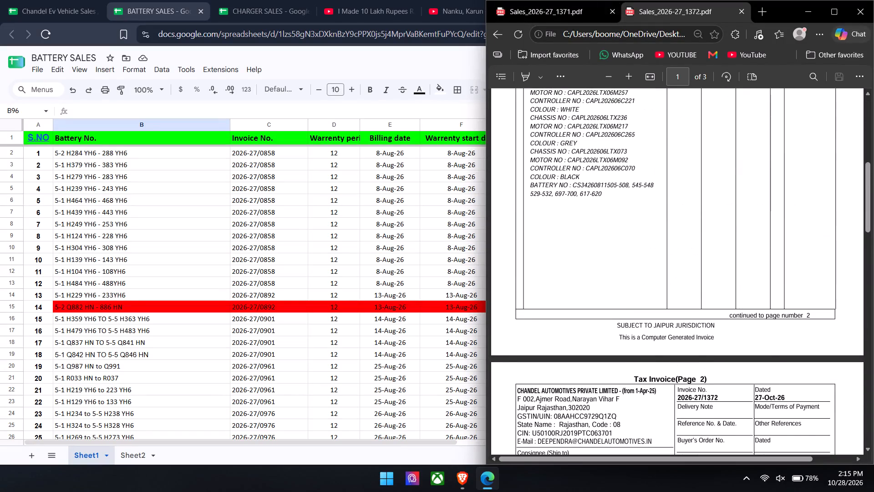
pyautogui.moveTo(574, 186); pyautogui.dragTo(620, 184)
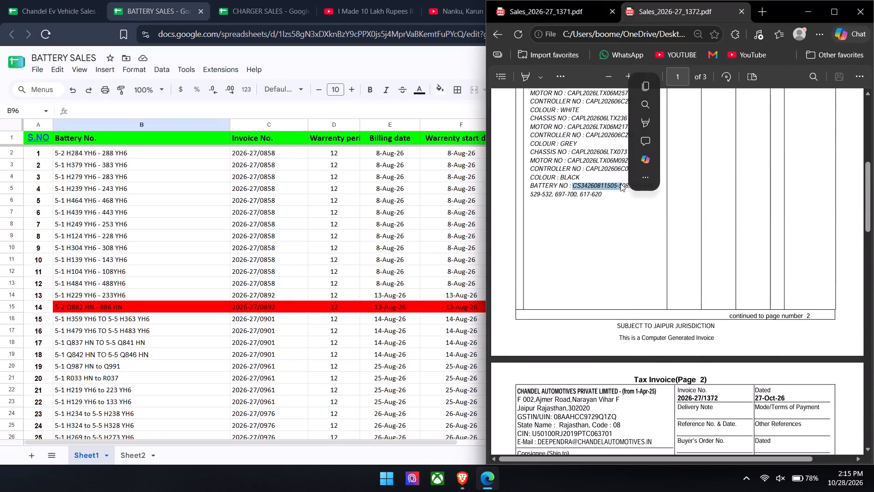
pyautogui.click(646, 240)
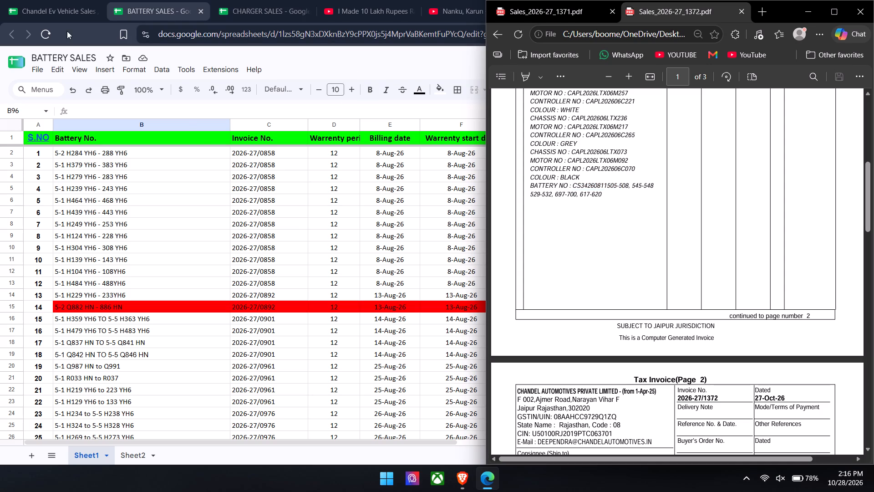
pyautogui.click(49, 16)
pyautogui.hscroll(12, 359, 331)
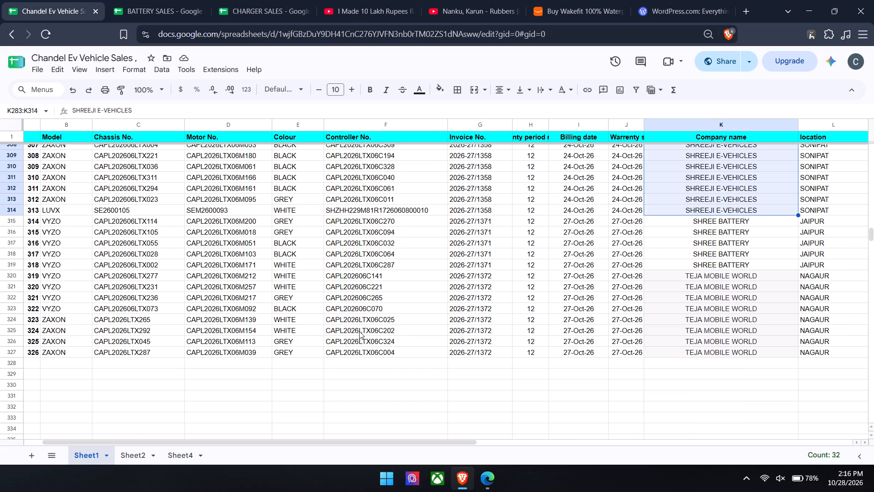
pyautogui.scroll(-1, 359, 331)
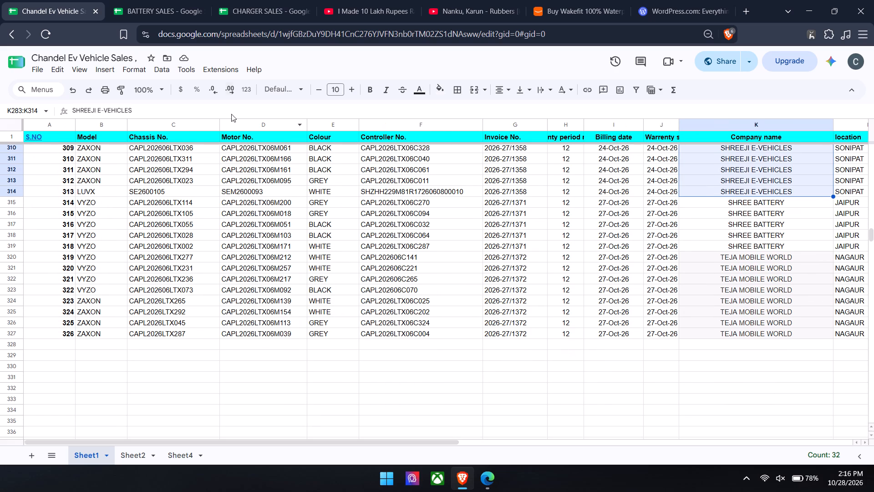
pyautogui.click(149, 0)
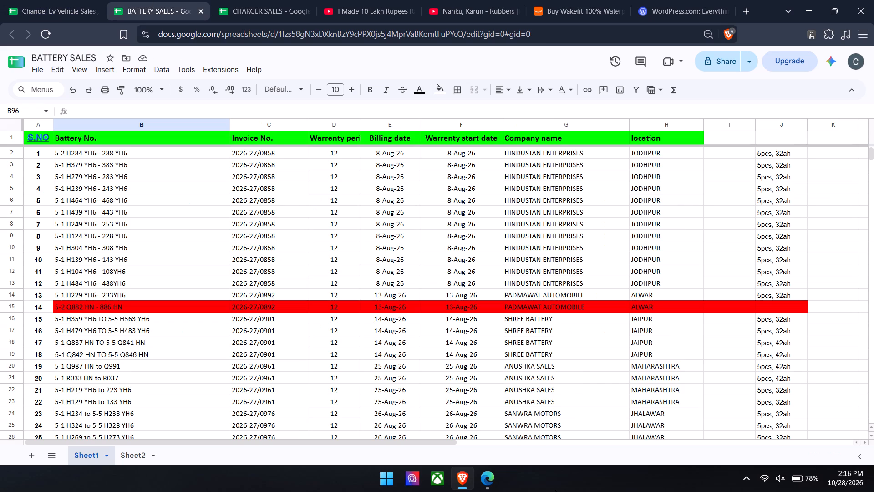
pyautogui.click(492, 474)
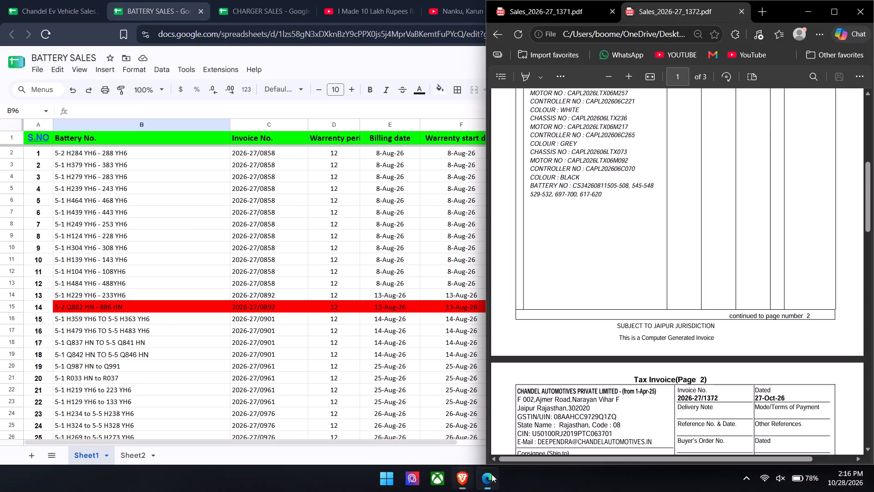
pyautogui.scroll(1, 780, 227)
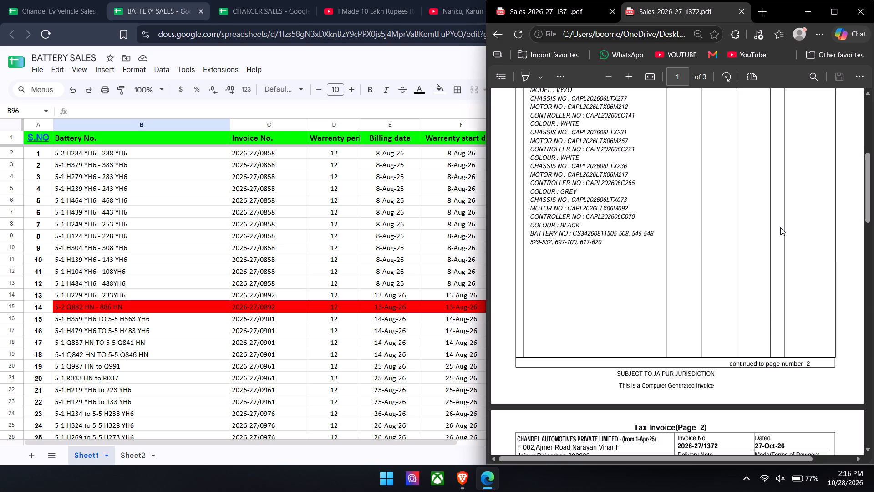
# Find the end of the filled rows in the BATTERY SALES sheet and select the empty Battery No. cell in row 96.
pyautogui.scroll(-18, 224, 306)
pyautogui.scroll(-5, 224, 306)
pyautogui.scroll(1, 224, 306)
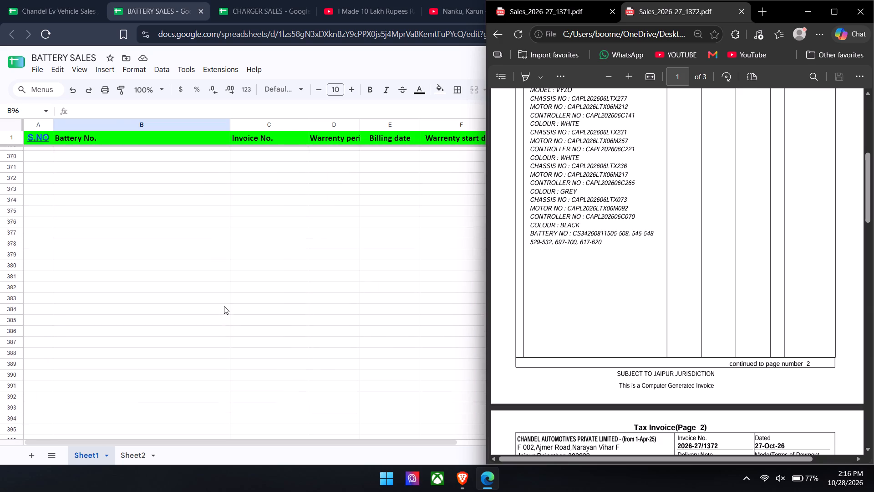
pyautogui.scroll(8, 224, 306)
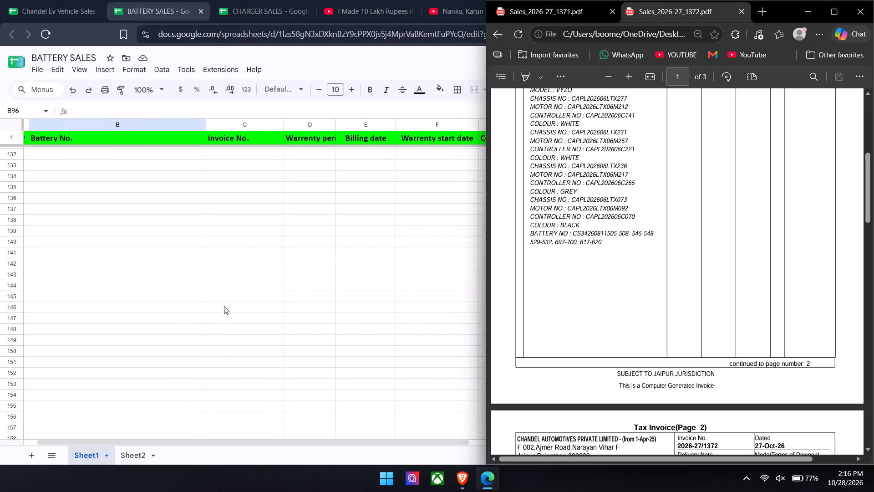
pyautogui.scroll(3, 224, 306)
pyautogui.hscroll(5, 224, 306)
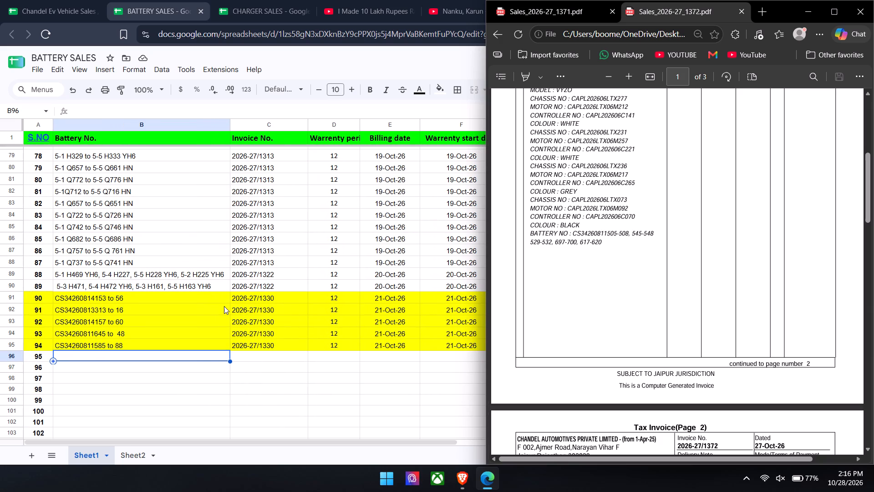
pyautogui.click(246, 364)
pyautogui.click(191, 356)
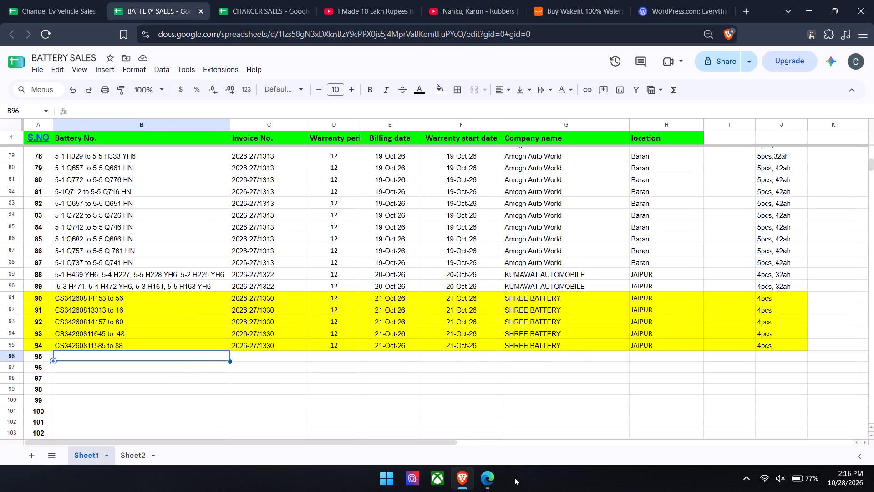
# Switch to the Sales_2026-27_1371.pdf invoice in Edge and examine its buyer details, battery numbers and charger serials at a readable size.
pyautogui.click(486, 476)
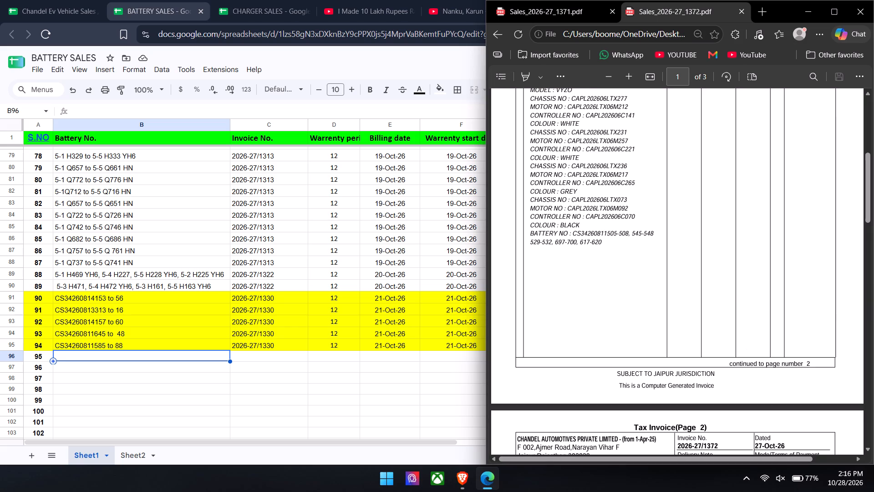
pyautogui.click(552, 16)
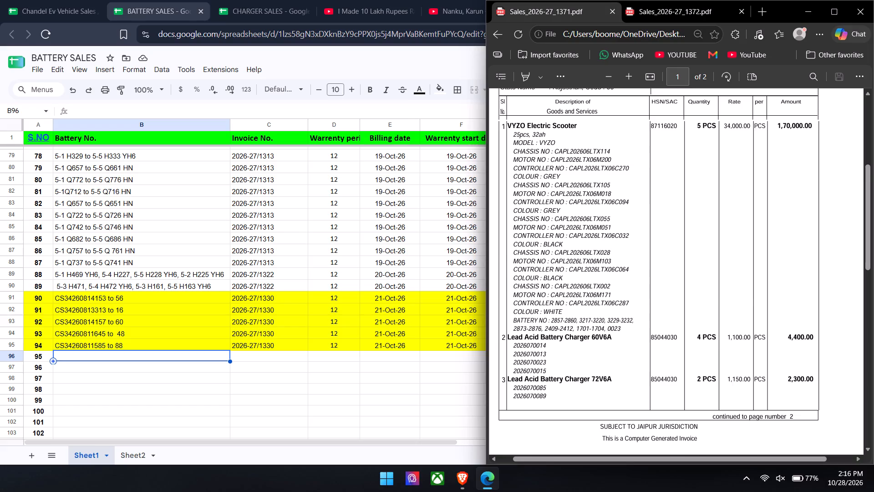
pyautogui.hscroll(1, 593, 379)
pyautogui.scroll(5, 593, 379)
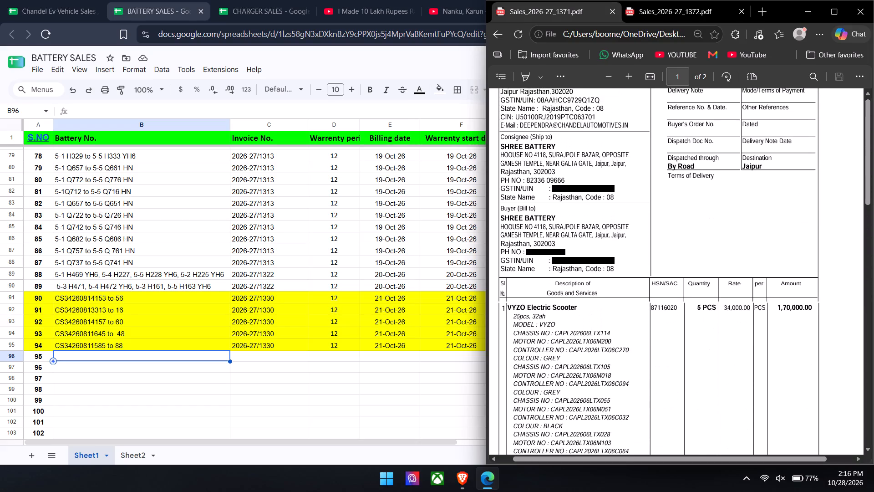
pyautogui.scroll(3, 593, 379)
pyautogui.scroll(-3, 593, 379)
pyautogui.hscroll(-1, 593, 379)
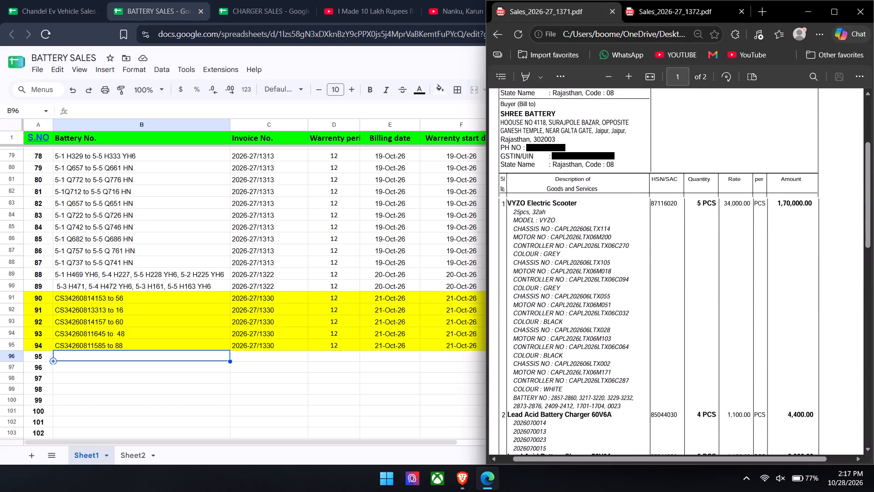
pyautogui.hscroll(-1, 592, 379)
pyautogui.scroll(-1, 607, 339)
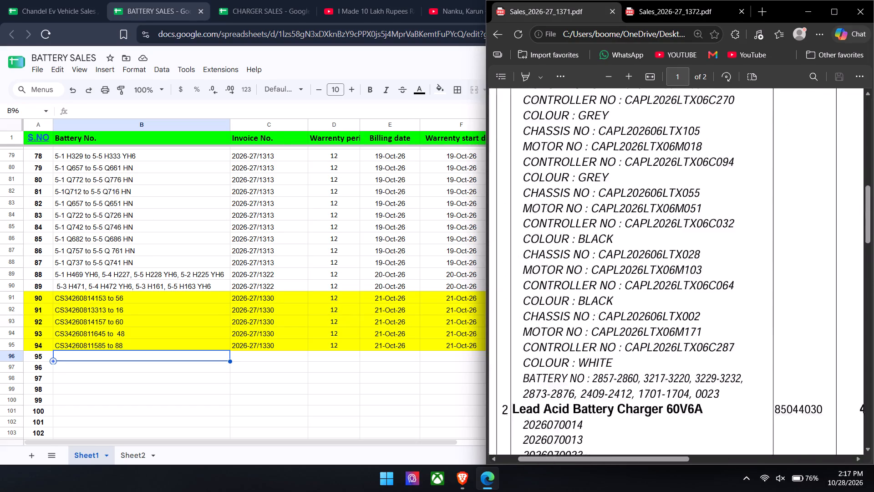
pyautogui.scroll(-5, 607, 339)
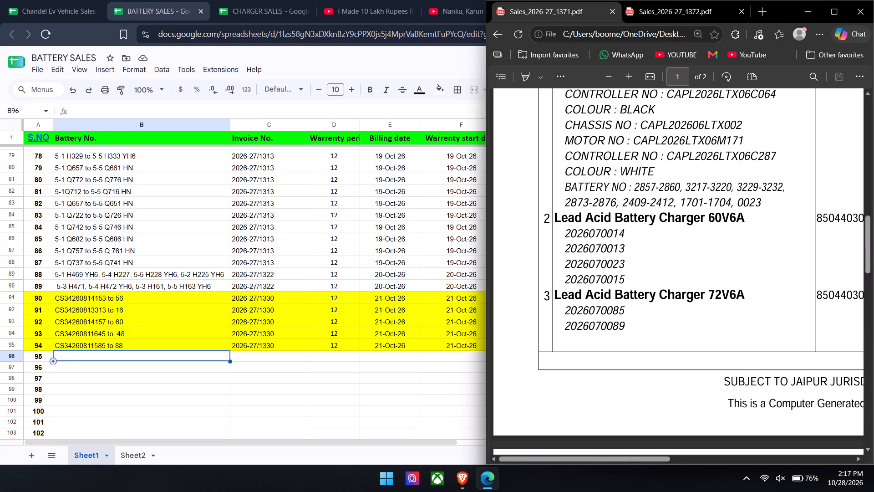
pyautogui.scroll(1, 607, 339)
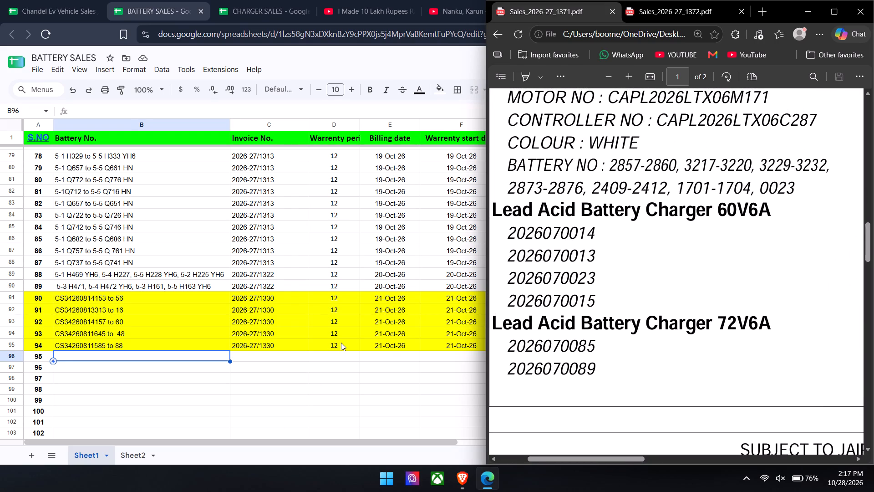
# Review how earlier entries in the BATTERY SALES sheet record battery numbers and the pieces and Ah rating.
pyautogui.hscroll(-9, 341, 343)
pyautogui.scroll(6, 341, 343)
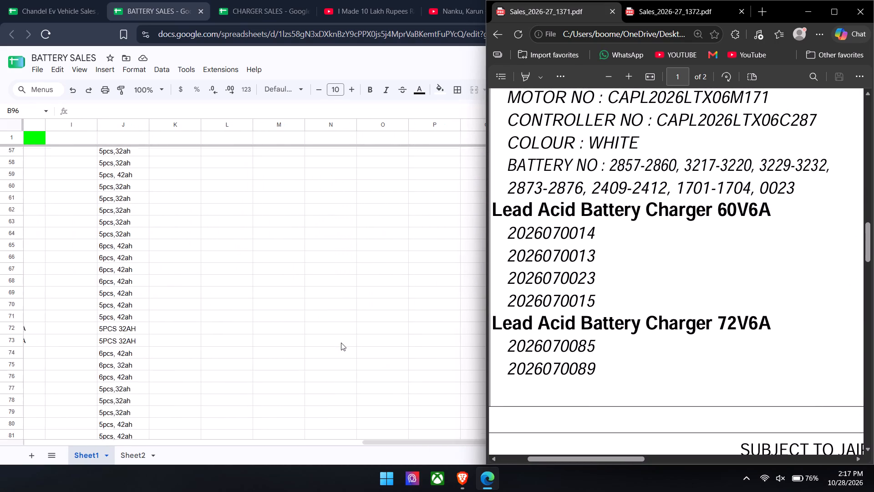
pyautogui.scroll(10, 341, 343)
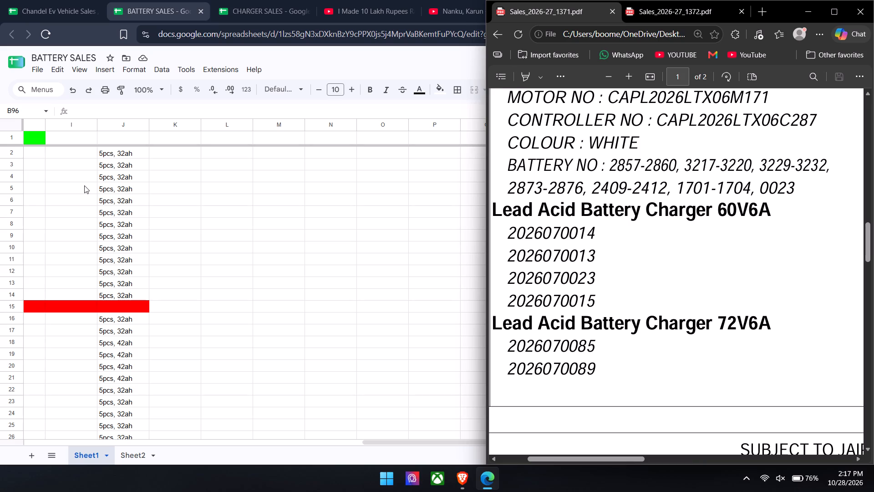
pyautogui.scroll(-1, 84, 185)
pyautogui.hscroll(8, 117, 251)
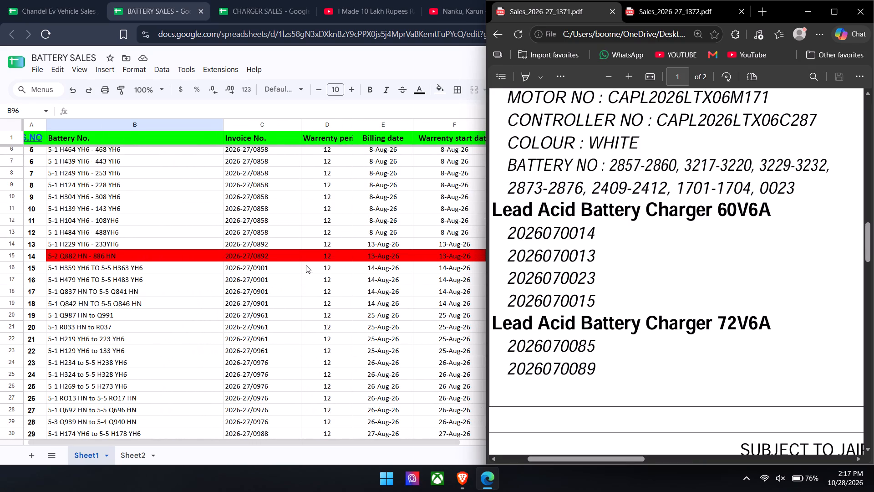
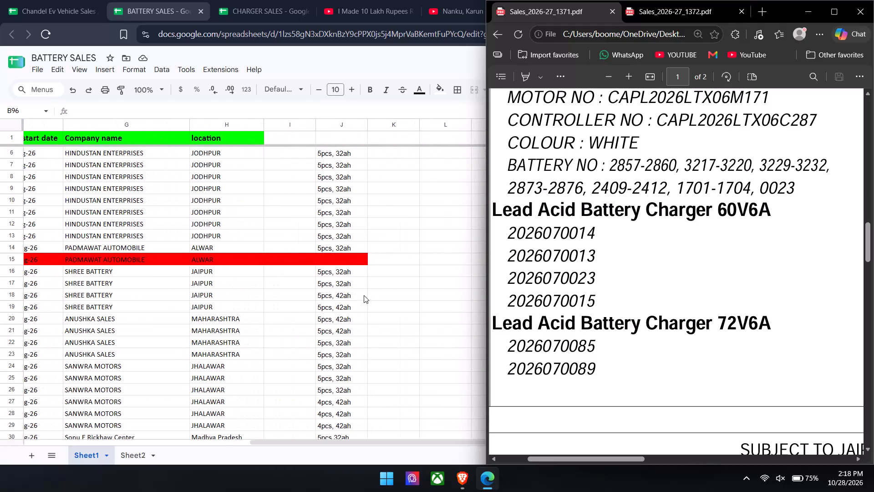
# Copy the pieces and Ah rating from row 14 into the red PADMAWAT AUTOMOBILE row 15 and change it to 5pcs, 42ah.
pyautogui.click(326, 246)
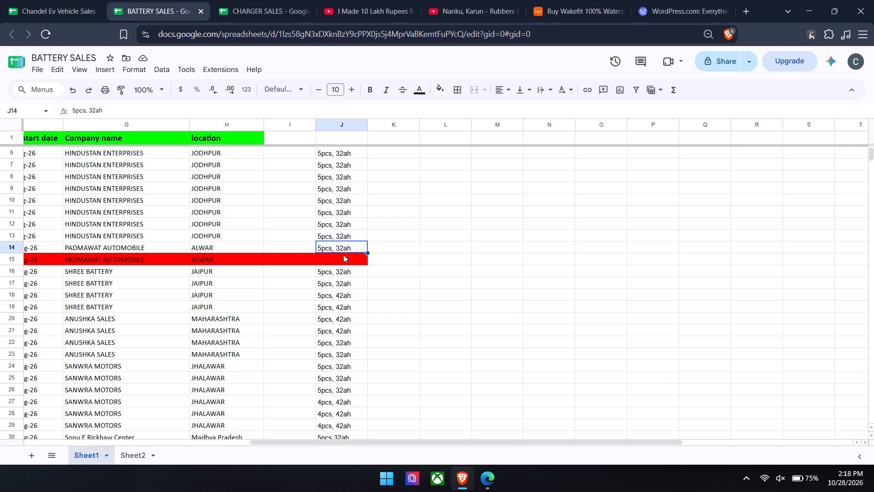
pyautogui.hotkey('ctrl', 'c')
pyautogui.press('Down')
pyautogui.hotkey('ctrl', 'v')
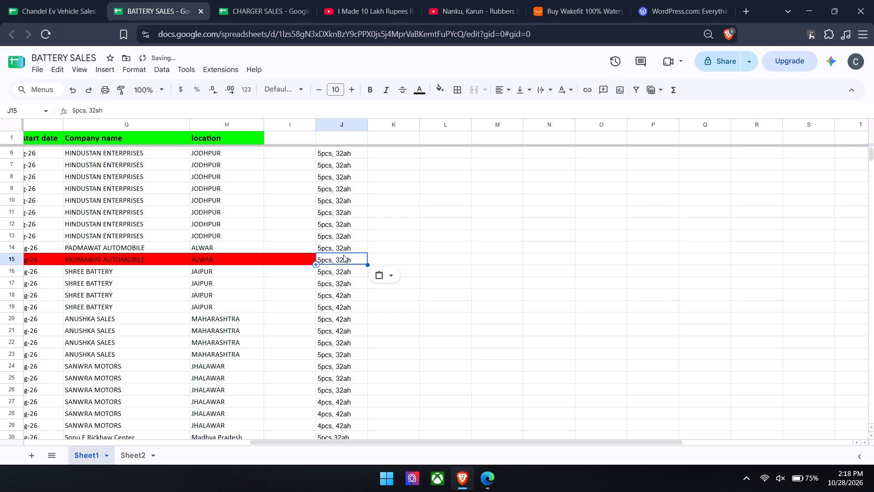
pyautogui.press('Return')
pyautogui.press('Left')
pyautogui.press('Left')
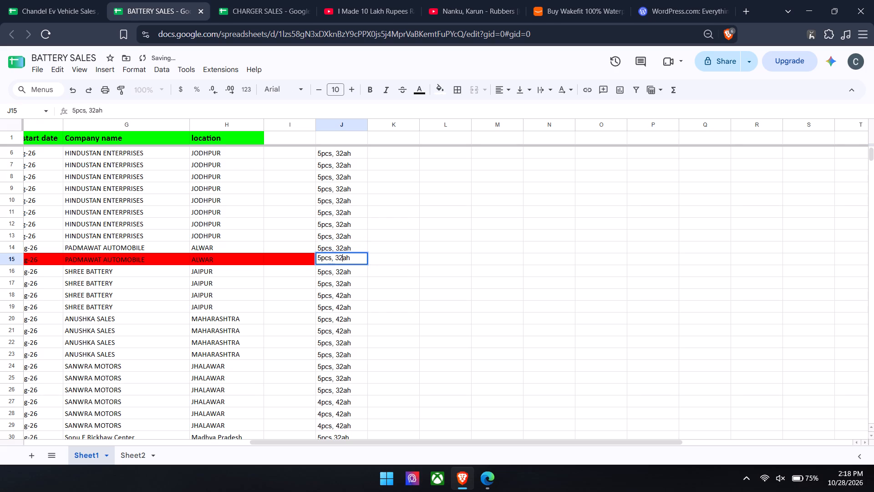
pyautogui.press('Left')
pyautogui.press('BackSpace')
pyautogui.press('4')
pyautogui.press('Return')
# Look through the pieces and Ah ratings in column J below row 15 for entries that are missing.
pyautogui.press('Down')
pyautogui.press('Down')
pyautogui.press('Down')
pyautogui.press('Down')
pyautogui.press('Down')
pyautogui.press('Down')
pyautogui.press('Down')
pyautogui.press('Down')
pyautogui.press('Down')
pyautogui.press('Down')
pyautogui.press('Down')
pyautogui.press('Down')
pyautogui.press('Down')
pyautogui.press('Down')
pyautogui.press('Down')
pyautogui.press('Down')
pyautogui.press('Down')
pyautogui.press('Down')
pyautogui.press('Down')
pyautogui.press('Down')
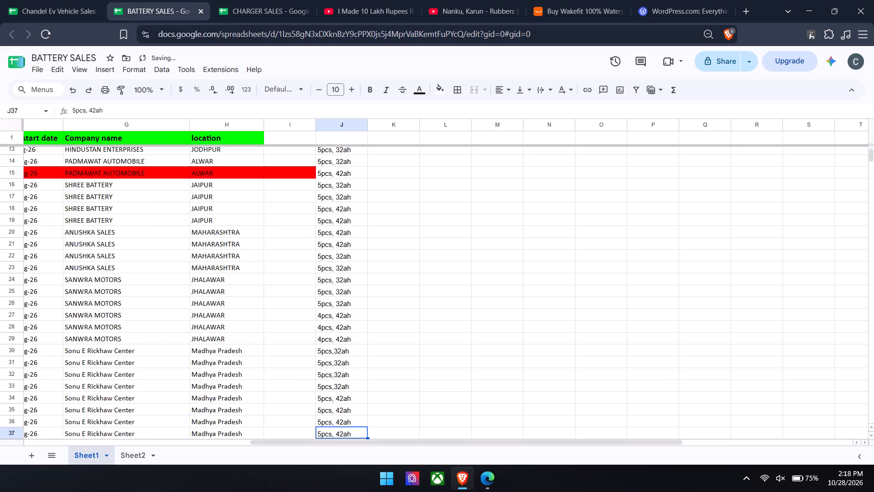
pyautogui.press('Up')
pyautogui.press('Up')
pyautogui.press('Up')
pyautogui.press('Up')
pyautogui.press('Up')
pyautogui.press('Up')
pyautogui.press('Up')
pyautogui.press('Up')
pyautogui.press('Up')
pyautogui.press('Up')
pyautogui.press('Up')
pyautogui.press('Up')
pyautogui.press('Up')
pyautogui.press('Up')
pyautogui.press('Up')
pyautogui.press('Up')
pyautogui.press('Up')
pyautogui.press('Up')
pyautogui.press('Up')
pyautogui.press('Up')
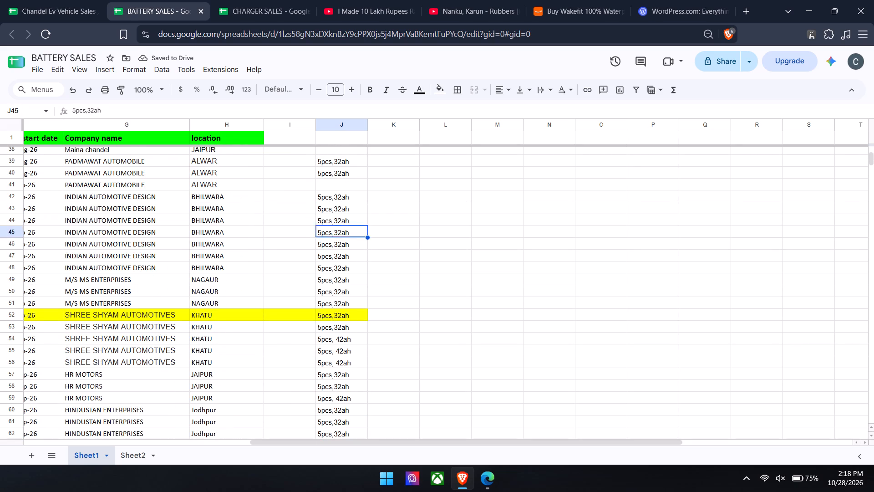
pyautogui.press('Down')
pyautogui.press('Down')
pyautogui.press('Down')
pyautogui.press('Down')
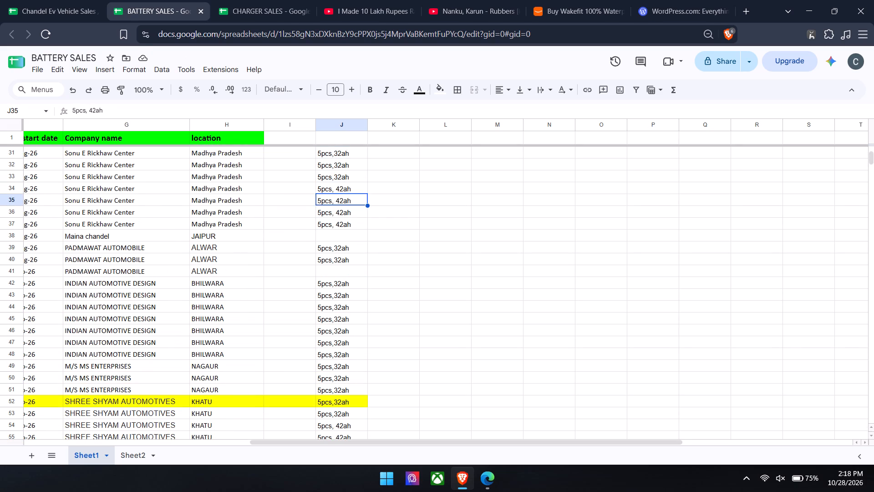
# Examine the PADMAWAT AUTOMOBILE entry in row 41, from its pieces and Ah rating cell back to its battery number and invoice details.
pyautogui.press('Down')
pyautogui.press('Down')
pyautogui.press('Down')
pyautogui.press('Down')
pyautogui.press('Down')
pyautogui.press('Down')
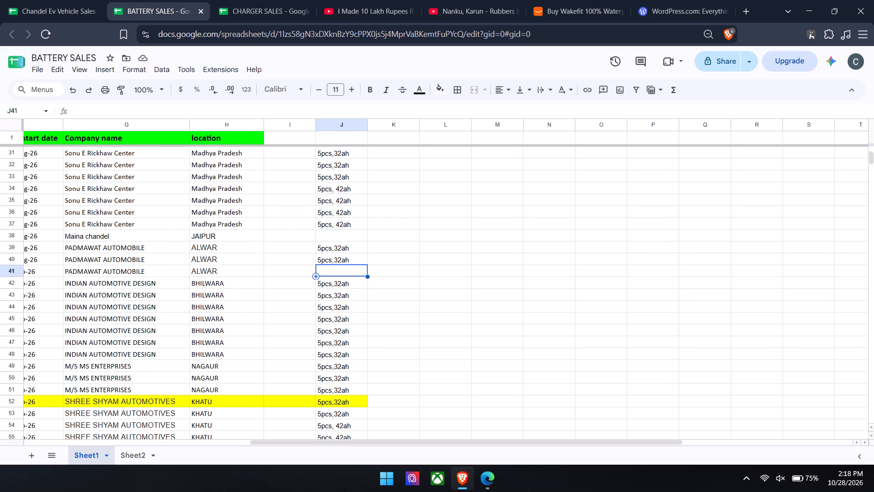
pyautogui.press('Down')
pyautogui.press('Up')
pyautogui.press('Left')
pyautogui.press('Left')
pyautogui.press('Left')
pyautogui.press('Left')
pyautogui.press('Left')
pyautogui.press('Left')
pyautogui.press('Left')
pyautogui.press('Left')
pyautogui.press('Left')
pyautogui.press('Left')
pyautogui.press('Left')
pyautogui.press('Left')
pyautogui.press('Left')
pyautogui.press('Left')
pyautogui.press('Left')
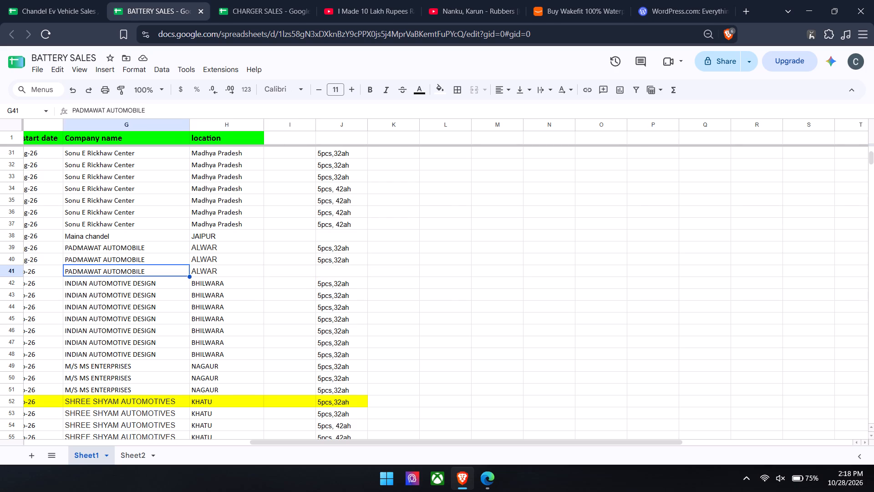
pyautogui.press('Right')
pyautogui.press('Right')
pyautogui.press('Right')
pyautogui.press('Right')
pyautogui.press('Right')
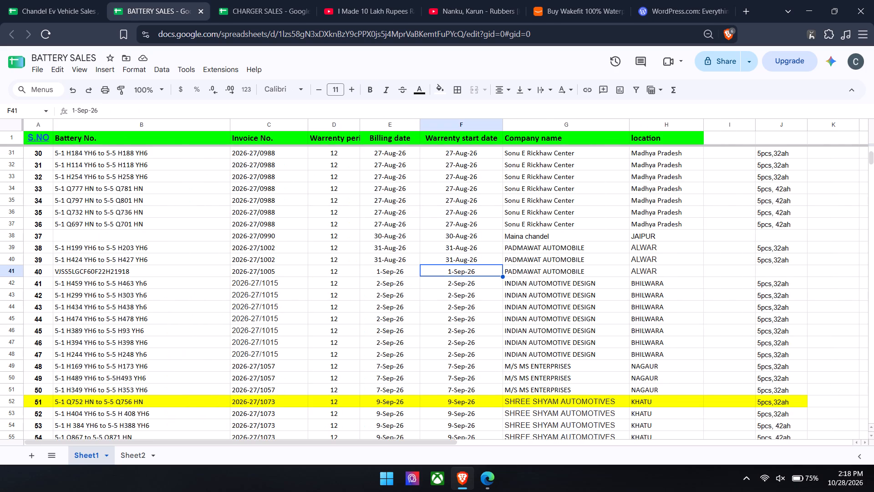
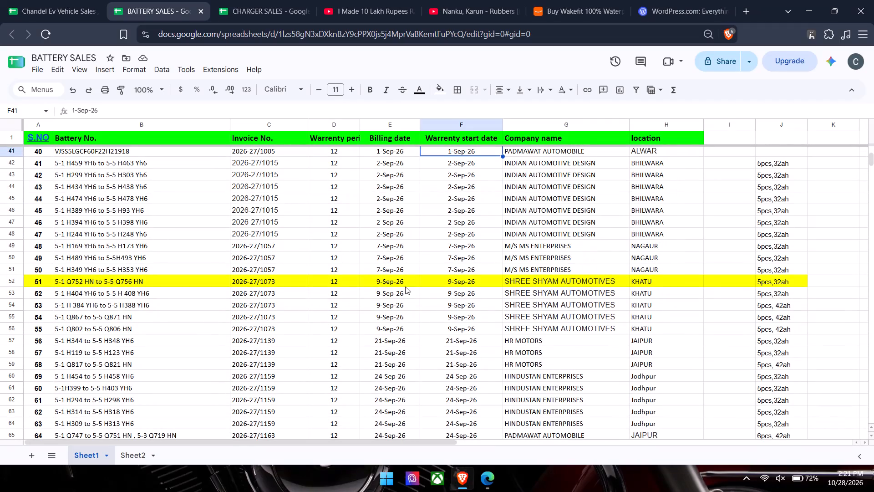
# Check the invoice number of the yellow-highlighted SHREE SHYAM AUTOMOTIVES entry in row 52.
pyautogui.click(260, 282)
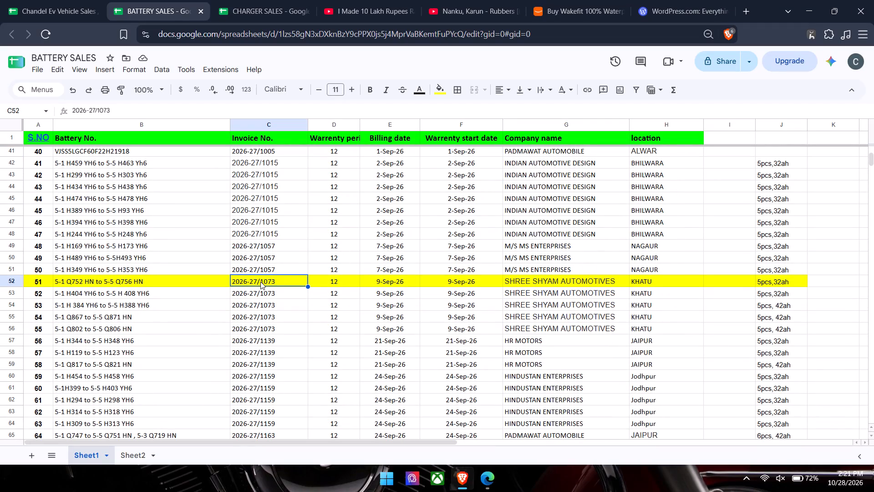
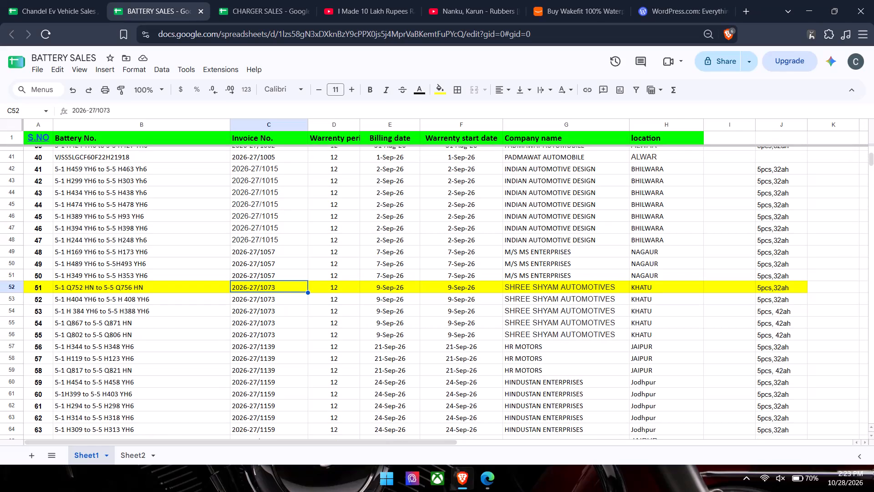
# Check the pieces and Ah rating against the battery number range of the highlighted SHREE SHYAM AUTOMOTIVES entry in row 52.
pyautogui.press('Right')
pyautogui.press('Right')
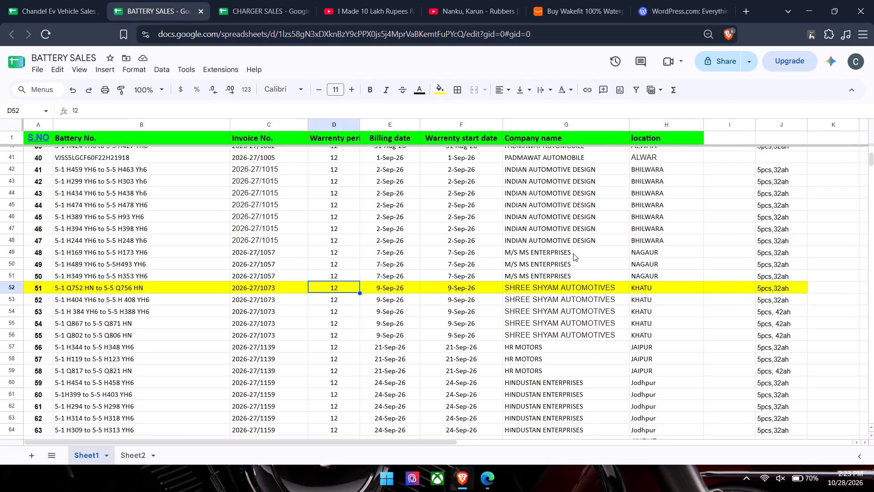
pyautogui.click(766, 290)
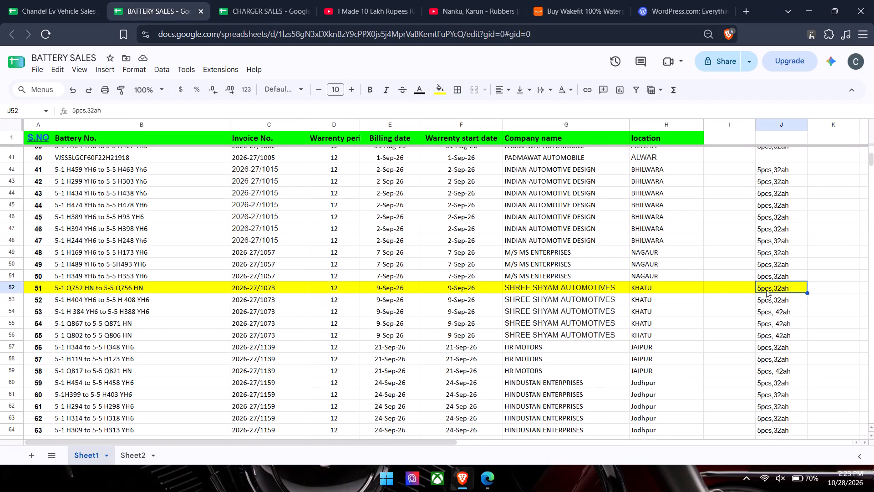
pyautogui.press('Left')
pyautogui.press('Left')
pyautogui.press('Left')
pyautogui.press('Left')
pyautogui.press('Left')
pyautogui.press('Left')
pyautogui.press('Left')
pyautogui.press('Left')
pyautogui.press('Left')
pyautogui.press('Left')
pyautogui.press('Left')
pyautogui.press('Left')
pyautogui.press('Left')
pyautogui.press('Left')
pyautogui.press('Left')
pyautogui.press('Left')
pyautogui.press('Left')
pyautogui.press('Right')
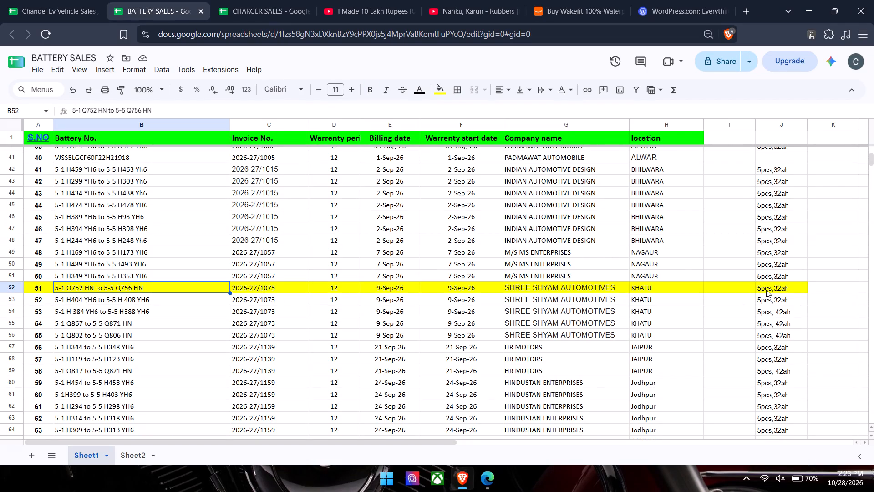
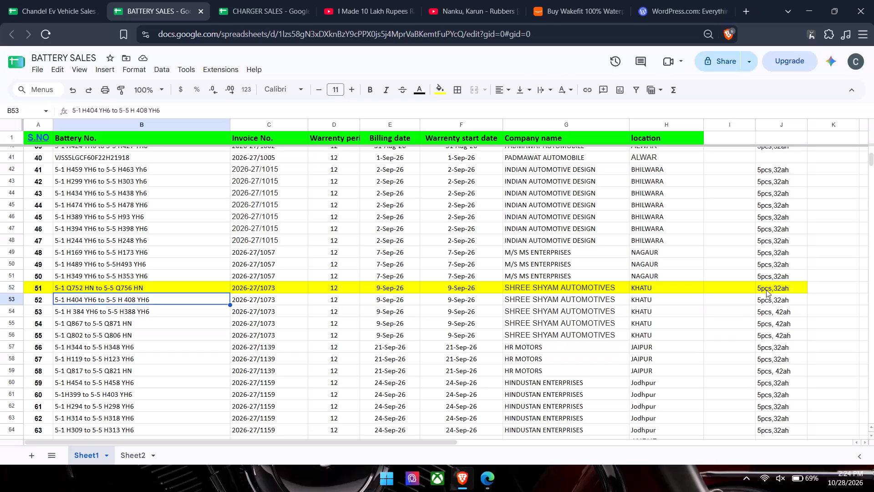
# Examine which battery entries belong to invoice 2026-27/1073 of SHREE SHYAM AUTOMOTIVES, rows 52 to 56.
pyautogui.press('Down')
pyautogui.press('Down')
pyautogui.press('Right')
pyautogui.press('Right')
pyautogui.press('Left')
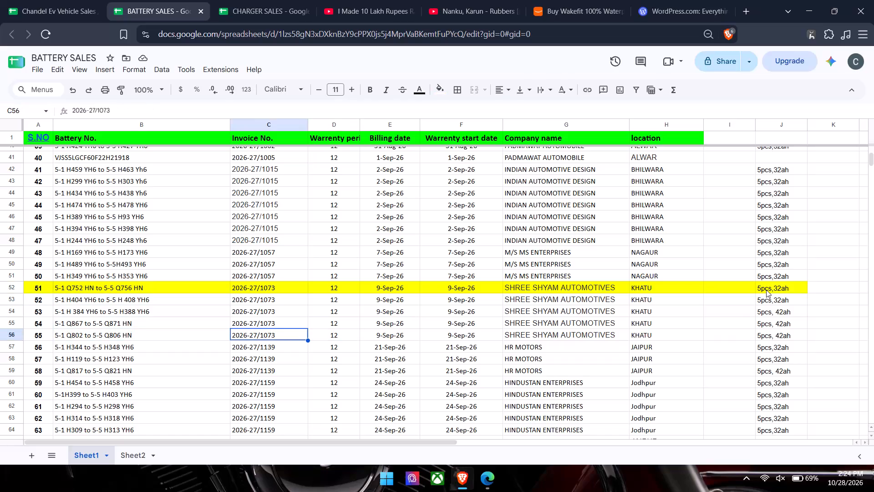
pyautogui.hotkey('shift', 'Up')
pyautogui.hotkey('shift', 'Up')
pyautogui.hotkey('shift', 'Up')
pyautogui.hotkey('shift', 'Up')
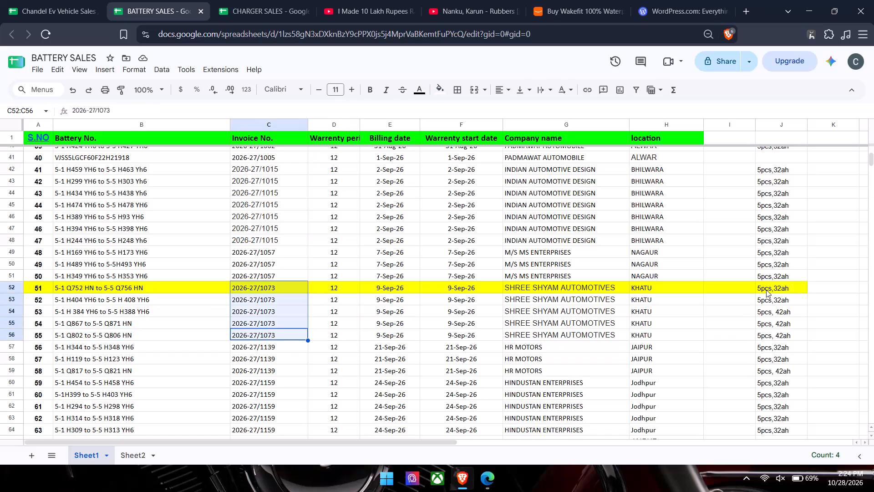
pyautogui.press('Up')
pyautogui.press('Up')
pyautogui.press('Up')
pyautogui.press('Up')
pyautogui.press('Up')
pyautogui.press('Left')
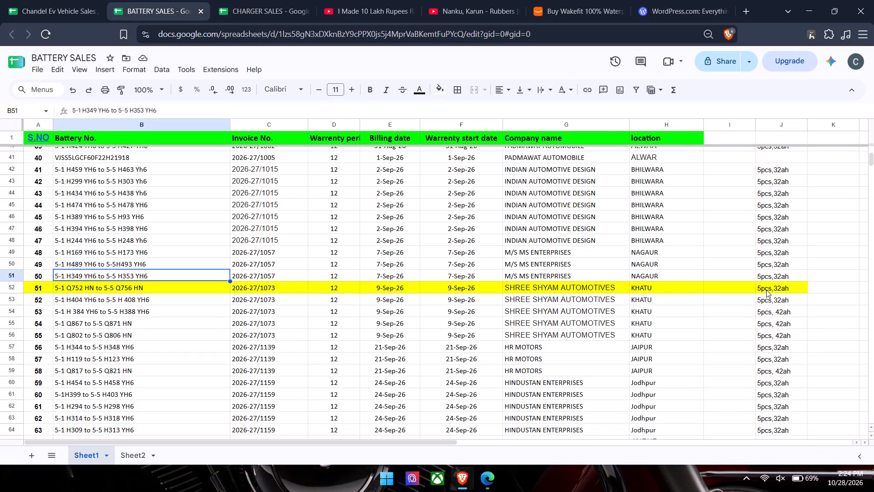
# Review the highlighted row 52 entry from its serial number across to its pieces and Ah rating.
pyautogui.press('Down')
pyautogui.press('Left')
pyautogui.press('Right')
pyautogui.press('Right')
pyautogui.press('Right')
pyautogui.press('Right')
pyautogui.press('Right')
pyautogui.press('Right')
pyautogui.press('Right')
pyautogui.press('Right')
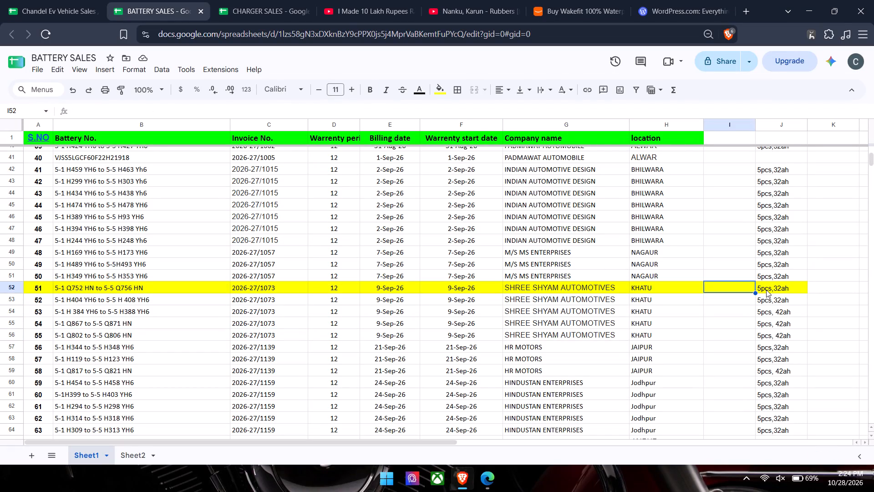
pyautogui.press('Right')
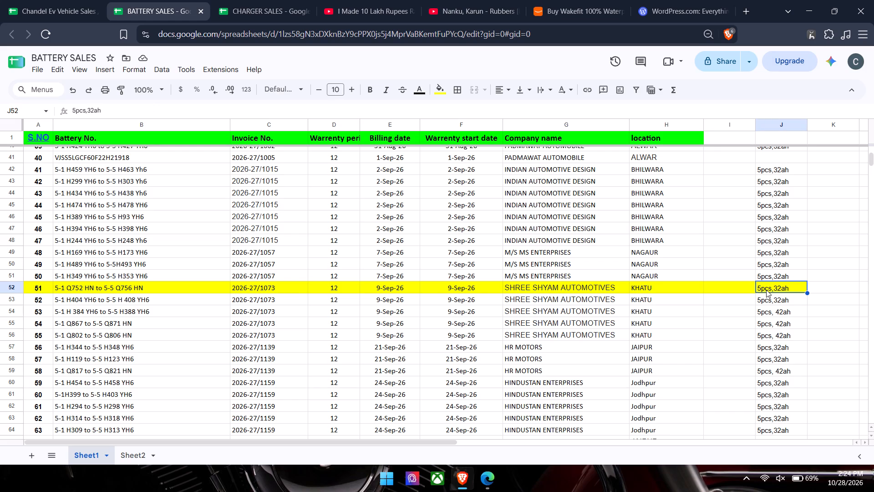
# Look through the pieces and Ah ratings of the other battery entries, ending at the serial number of highlighted row 52.
pyautogui.scroll(-6, 766, 290)
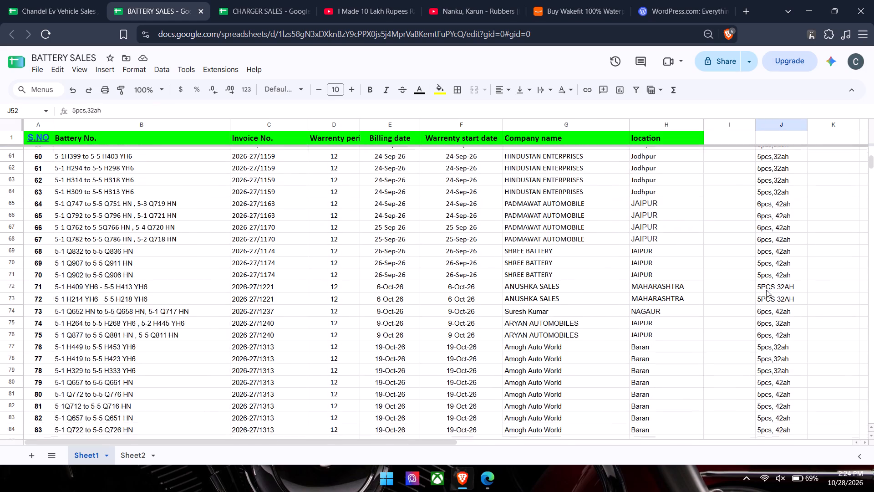
pyautogui.hscroll(2, 766, 290)
pyautogui.scroll(-1, 766, 290)
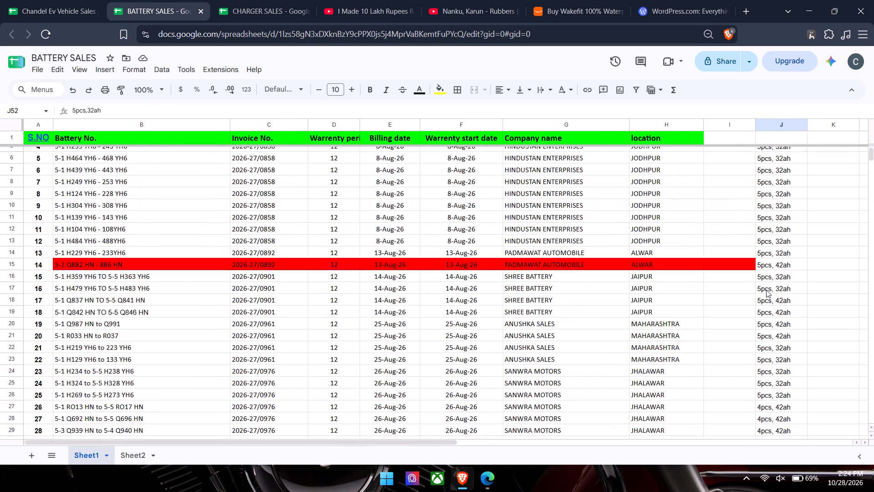
pyautogui.scroll(-6, 766, 290)
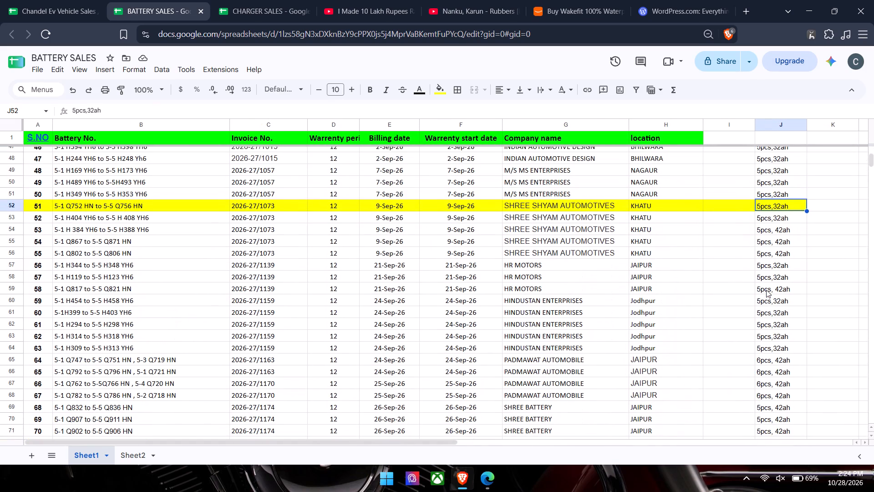
pyautogui.press('Left')
pyautogui.press('Left')
pyautogui.press('Left')
pyautogui.press('Left')
pyautogui.press('Left')
pyautogui.press('Left')
pyautogui.press('Left')
pyautogui.press('Left')
pyautogui.press('Left')
pyautogui.press('Left')
pyautogui.press('Left')
pyautogui.press('Left')
pyautogui.press('Left')
pyautogui.press('Left')
pyautogui.press('Left')
pyautogui.press('Left')
pyautogui.press('Left')
pyautogui.press('Left')
pyautogui.press('Left')
pyautogui.press('Left')
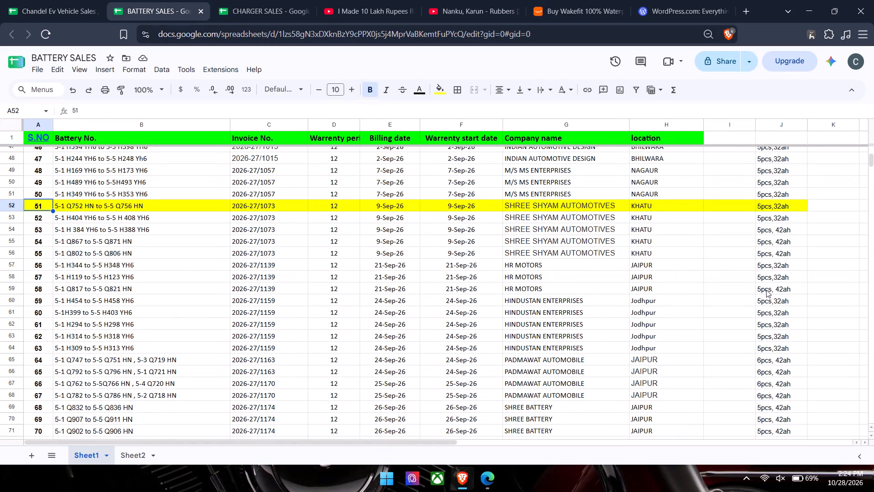
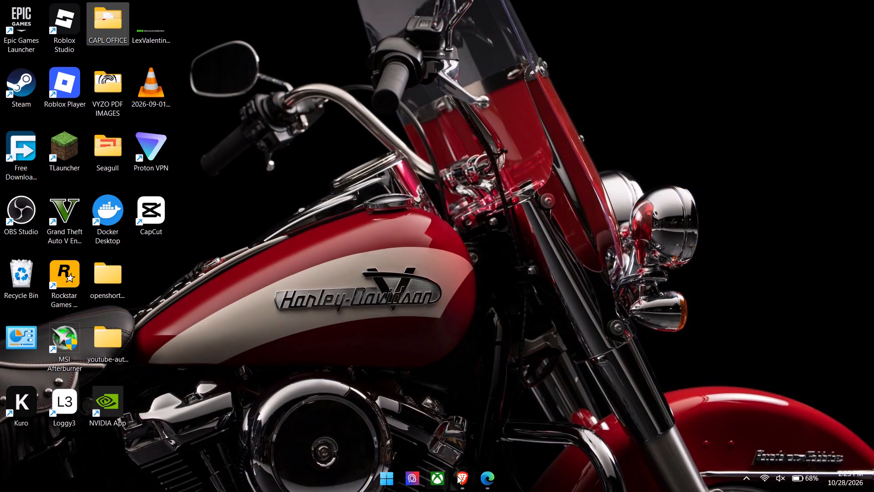
# Open invoice PDF Sales_2026-27_1073 from the SALES folder inside CAPL OFFICE and compare its battery details with the BATTERY SALES spreadsheet entries.
pyautogui.doubleClick(102, 23)
pyautogui.doubleClick(241, 134)
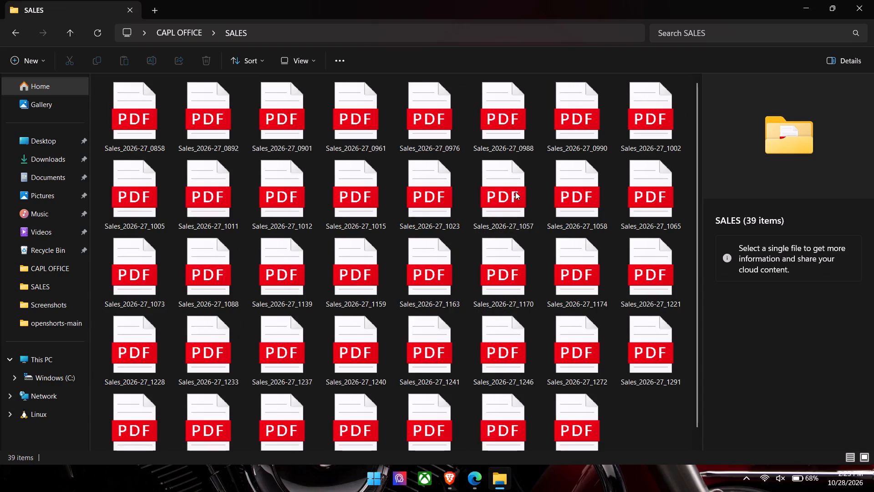
pyautogui.doubleClick(166, 280)
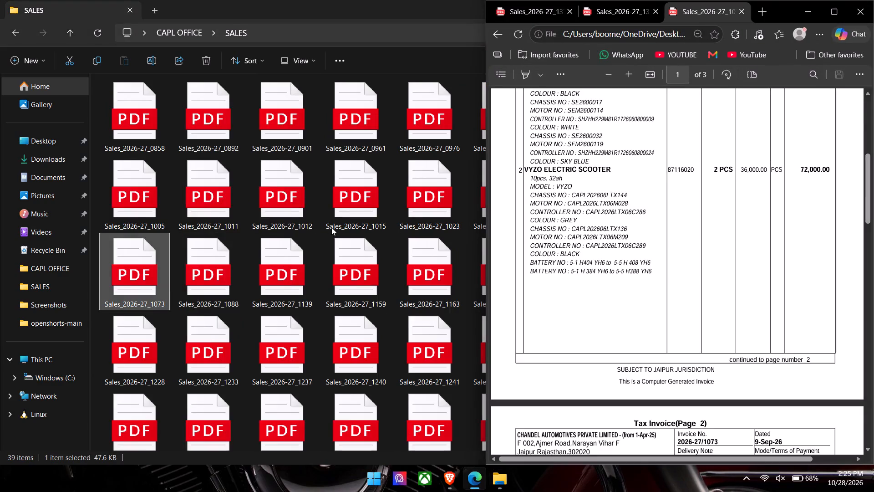
pyautogui.click(833, 9)
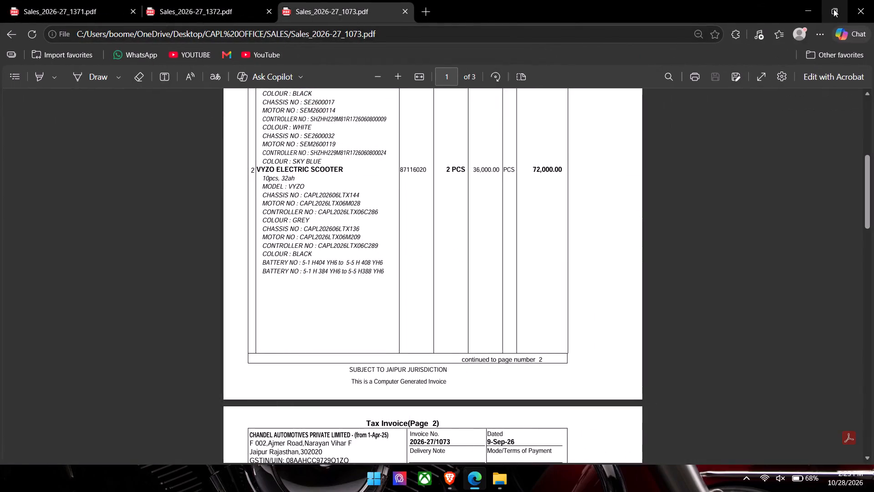
pyautogui.scroll(4, 545, 158)
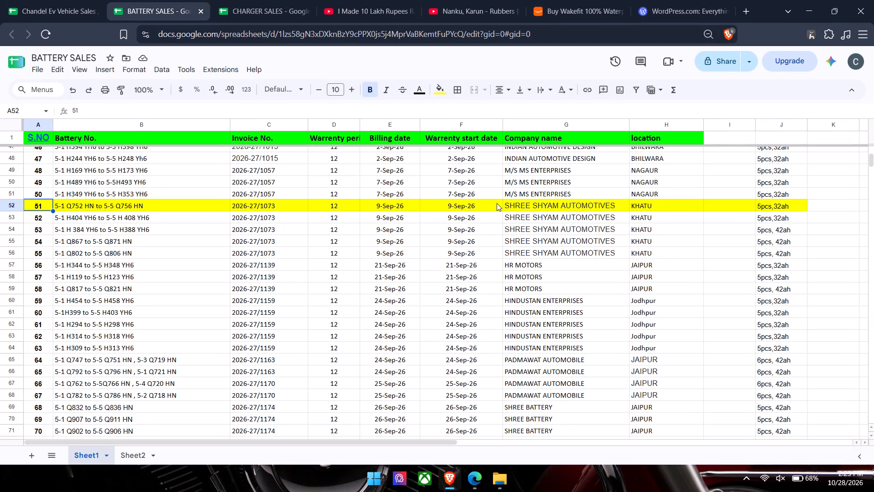
pyautogui.hscroll(6, 497, 203)
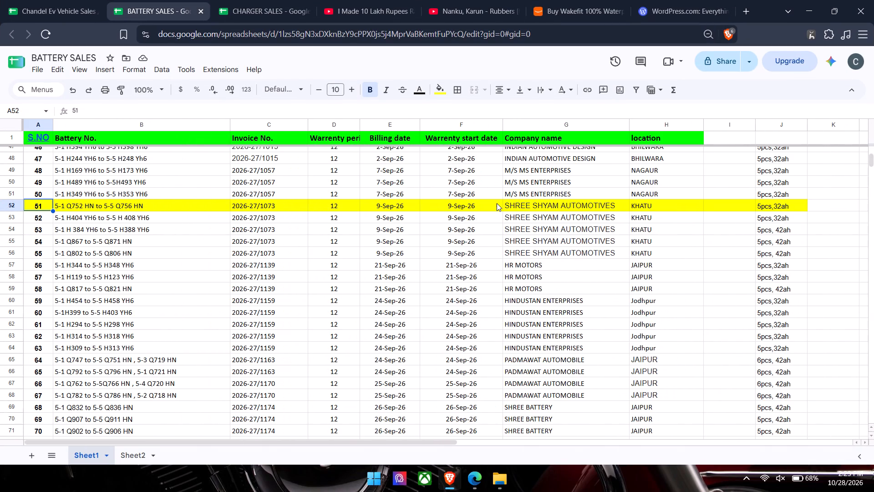
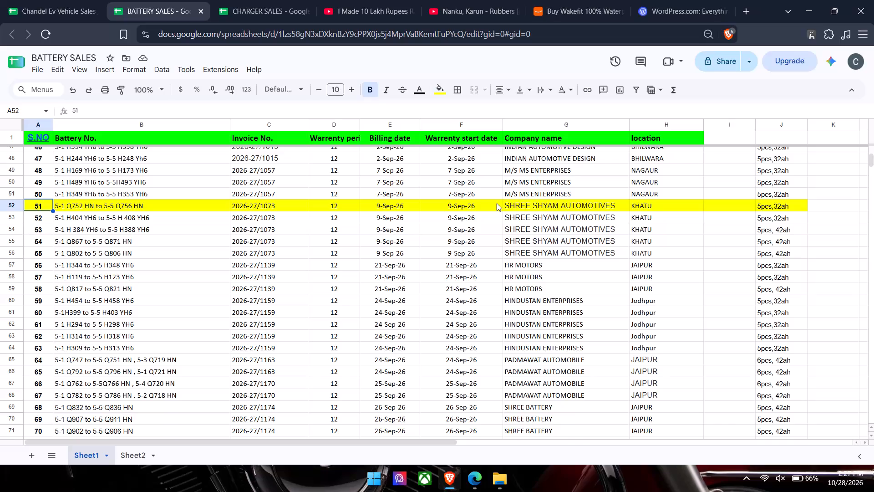
# Change the fill of the red-highlighted serial 14 entry to white from the Battery No. column through column I.
pyautogui.scroll(6, 371, 249)
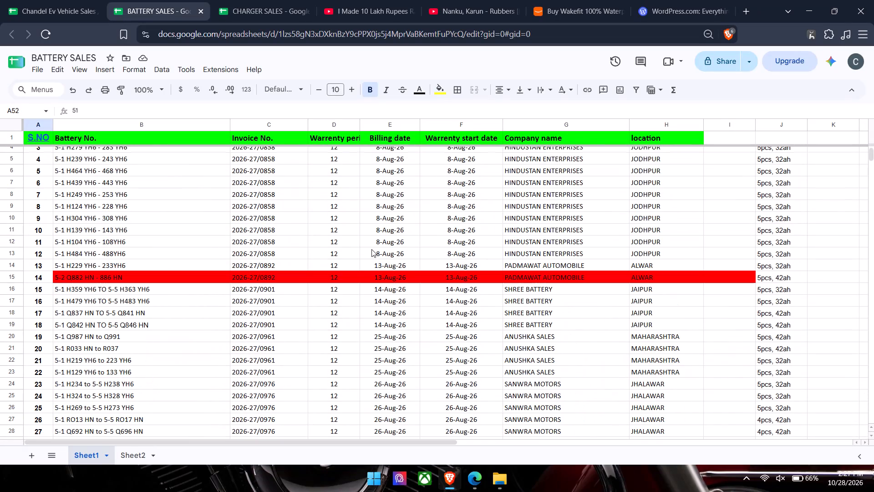
pyautogui.scroll(1, 371, 249)
pyautogui.click(181, 309)
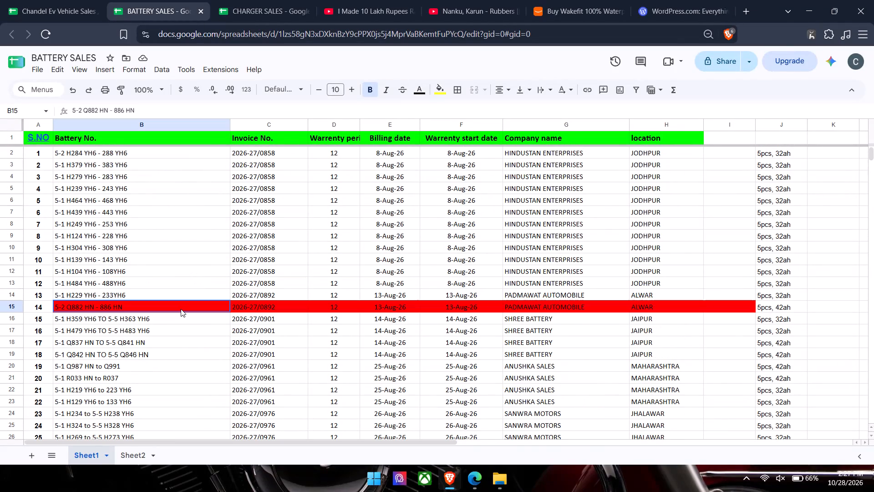
pyautogui.hotkey('shift', 'Right')
pyautogui.hotkey('shift', 'Right')
pyautogui.hotkey('shift', 'Right')
pyautogui.hotkey('shift', 'Right')
pyautogui.hotkey('shift', 'Right')
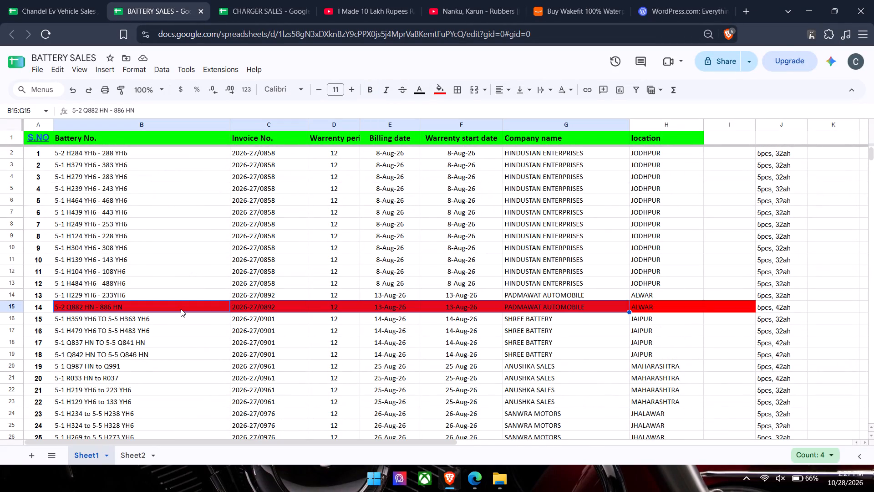
pyautogui.hotkey('shift', 'Right')
pyautogui.hotkey('shift', 'Right')
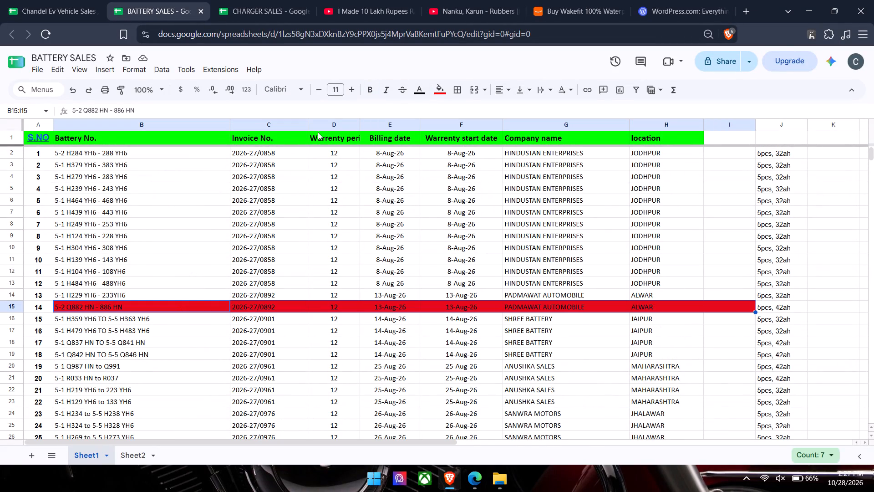
pyautogui.click(445, 93)
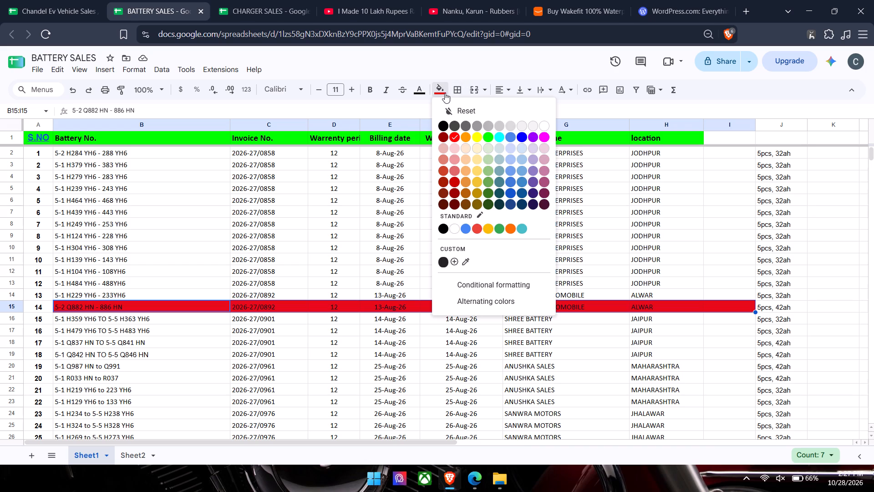
pyautogui.click(544, 127)
# Open invoice PDF Sales_2026-27_1330 from the SALES folder and examine its battery lines for the yellow-highlighted SHREE BATTERY entries.
pyautogui.scroll(-7, 500, 228)
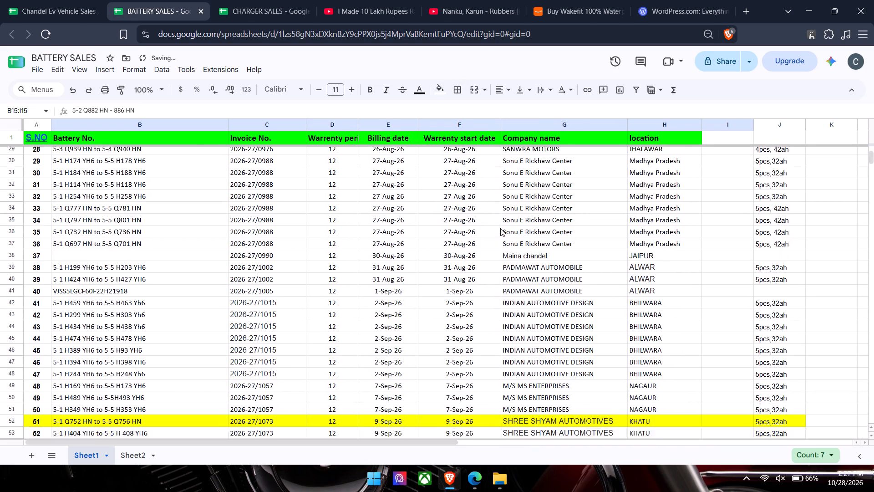
pyautogui.scroll(-3, 500, 228)
pyautogui.hscroll(7, 500, 228)
pyautogui.scroll(-4, 500, 228)
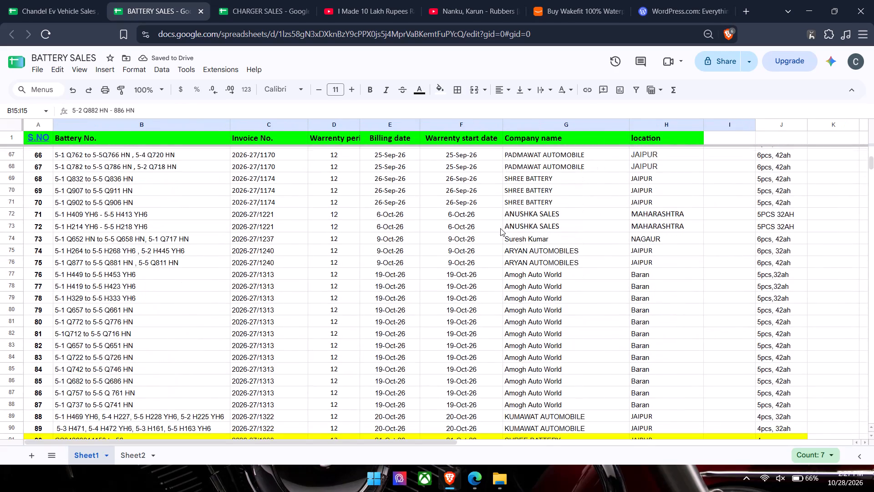
pyautogui.scroll(-1, 500, 228)
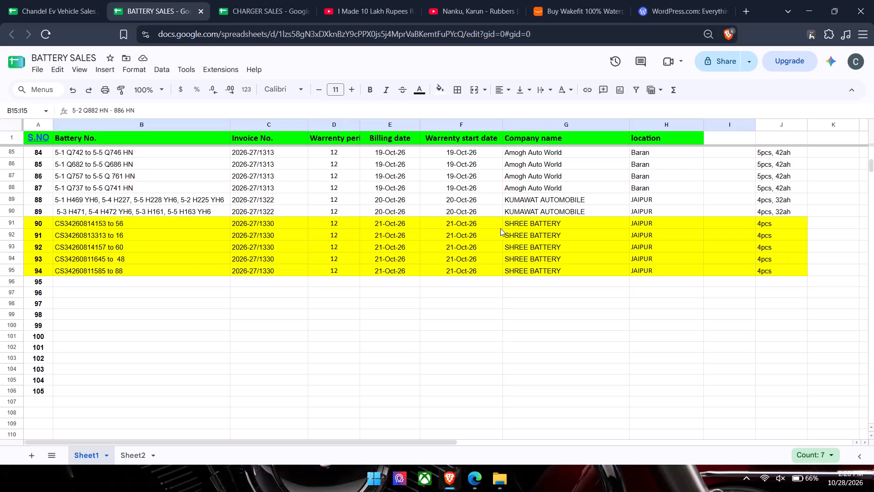
pyautogui.scroll(-2, 500, 228)
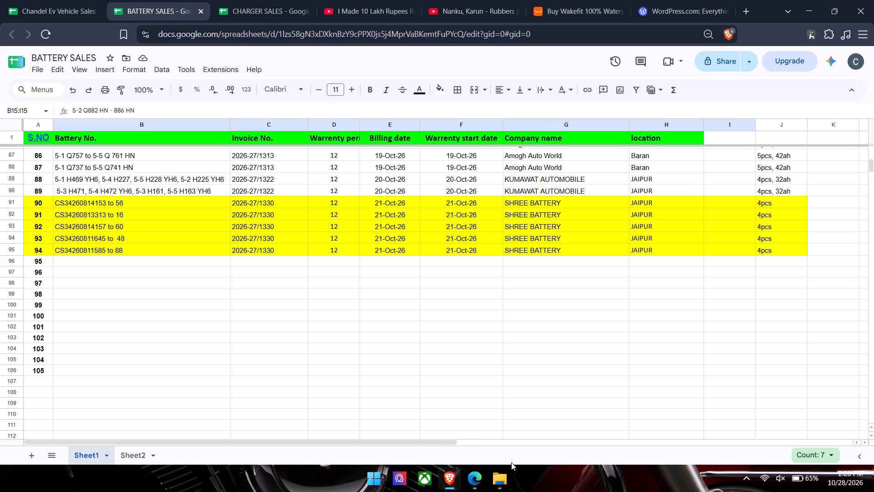
pyautogui.click(498, 480)
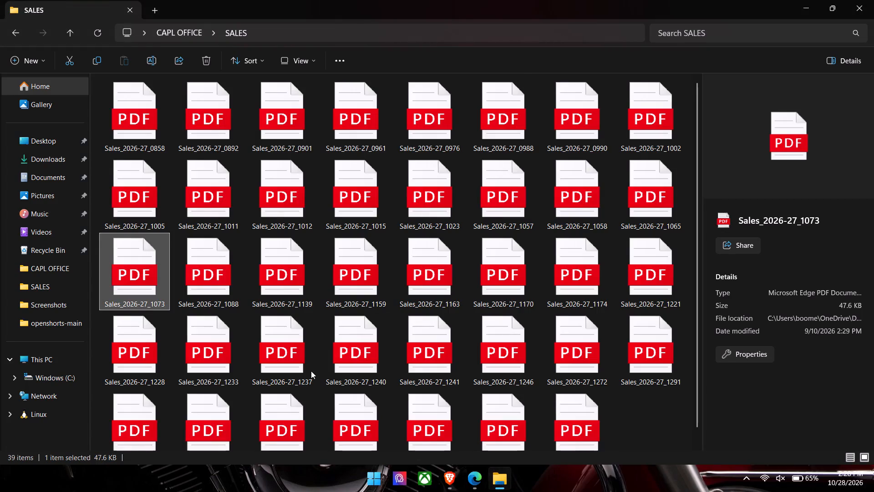
pyautogui.scroll(-7, 311, 371)
pyautogui.doubleClick(353, 412)
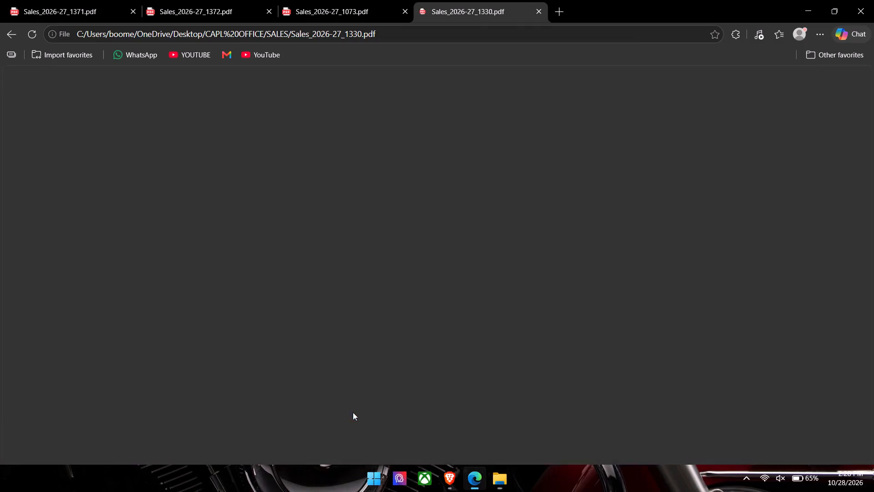
pyautogui.scroll(1, 335, 336)
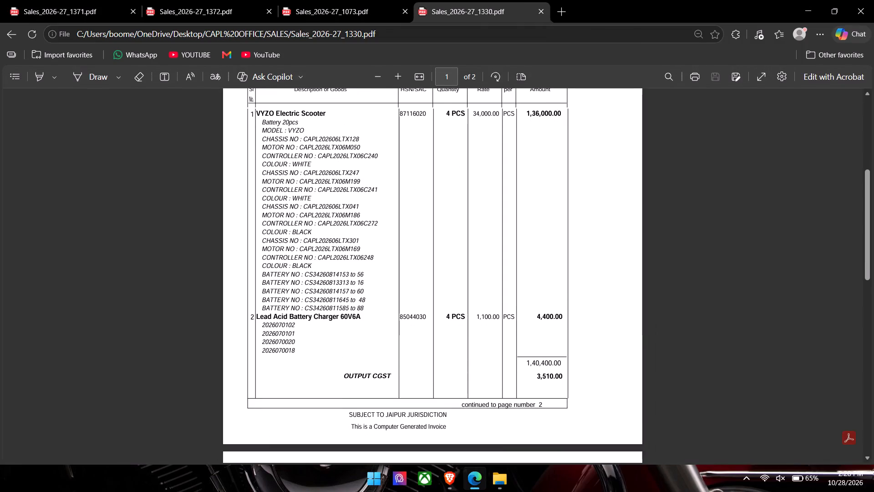
pyautogui.scroll(2, 335, 336)
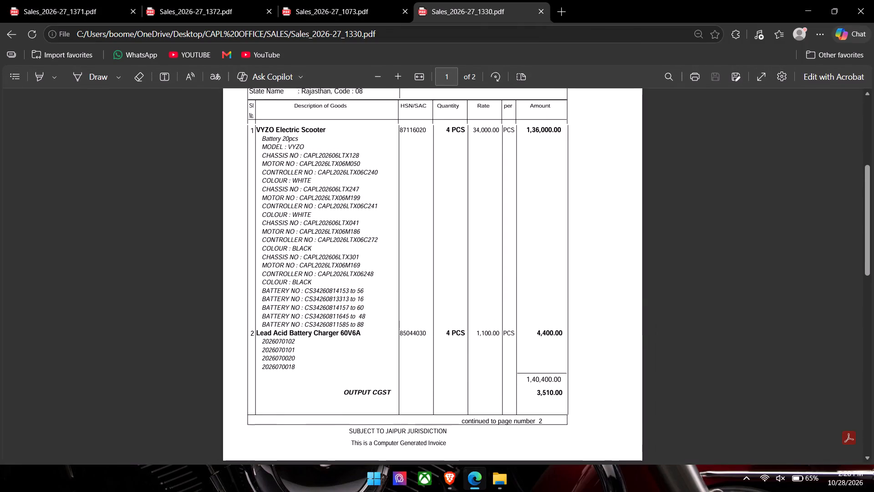
pyautogui.scroll(1, 335, 336)
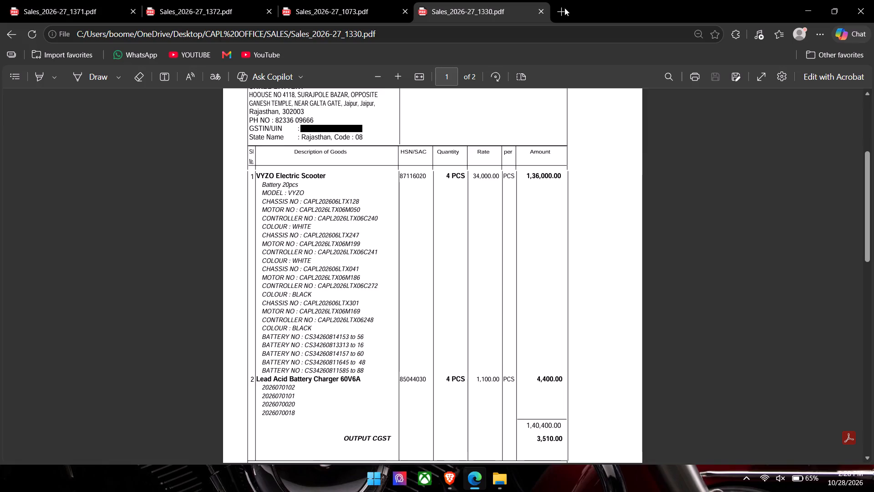
# Put the 1330 invoice first, close the 1073 invoice, and arrange the PDF window side by side with the BATTERY SALES spreadsheet.
pyautogui.moveTo(457, 8); pyautogui.dragTo(53, 22)
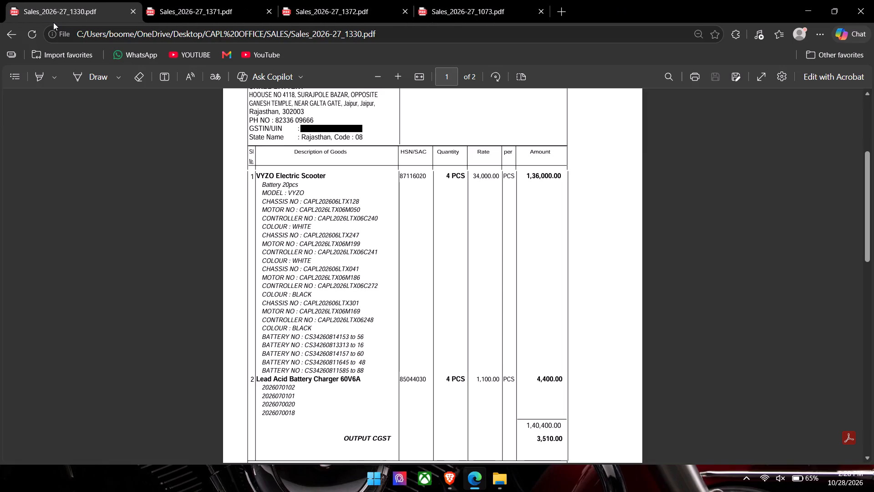
pyautogui.click(539, 12)
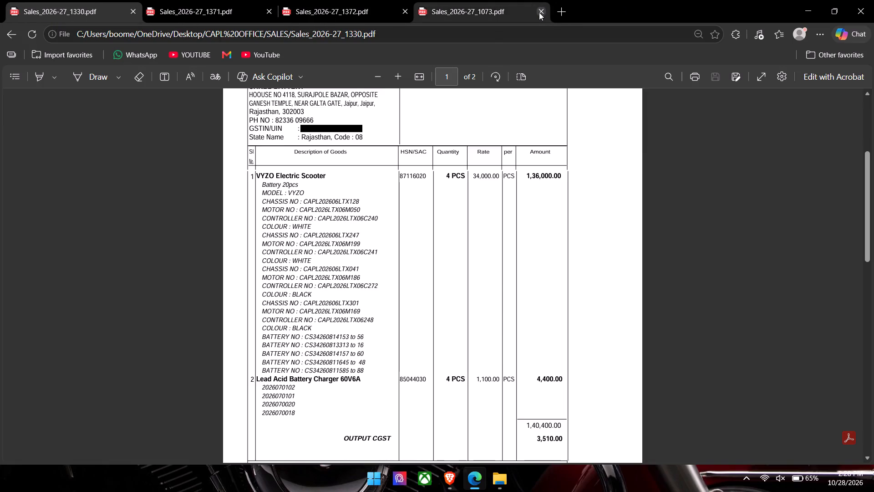
pyautogui.moveTo(521, 7); pyautogui.dragTo(873, 161)
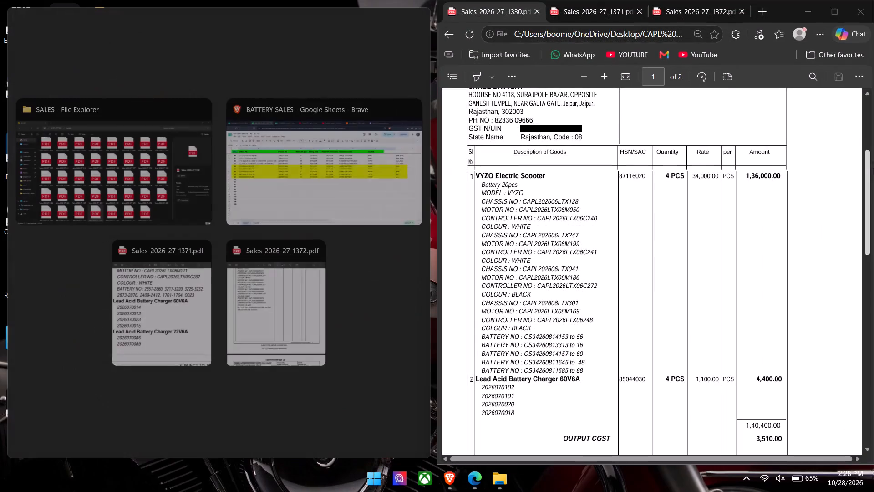
pyautogui.click(306, 187)
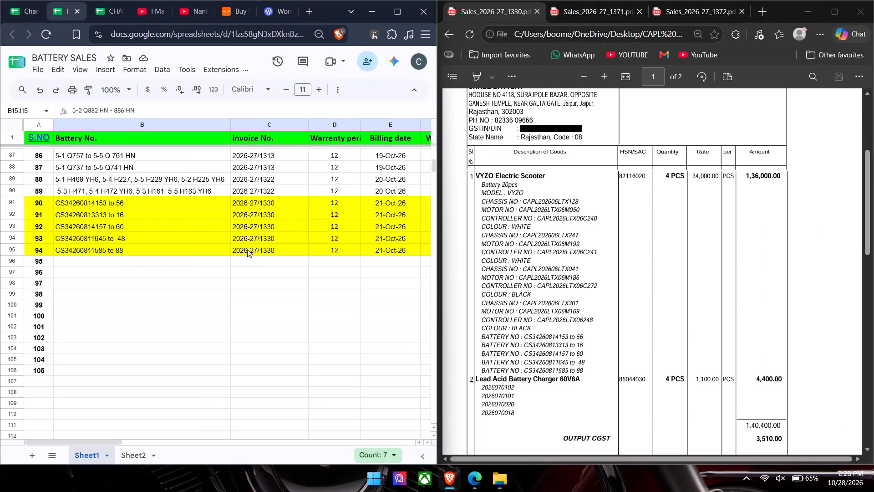
# Compare both pages of invoice 2026-27/1330 with the battery numbers in highlighted entries 90 to 94.
pyautogui.hscroll(3, 239, 259)
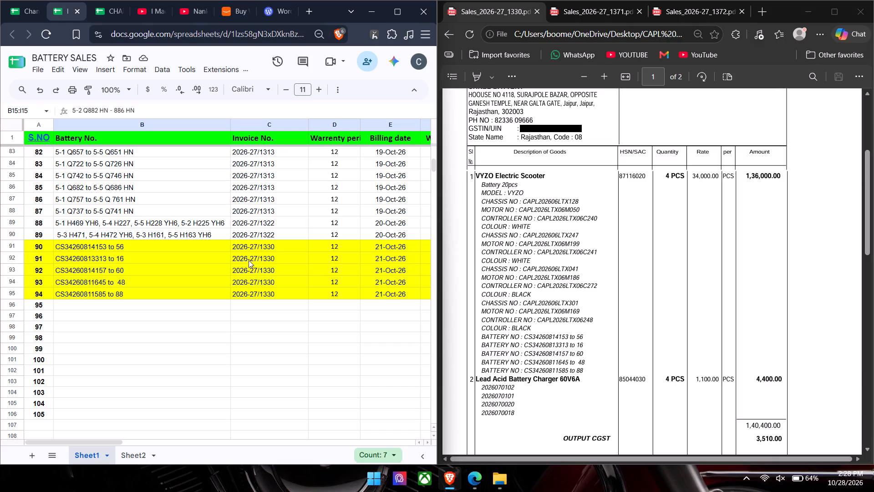
pyautogui.scroll(-2, 564, 365)
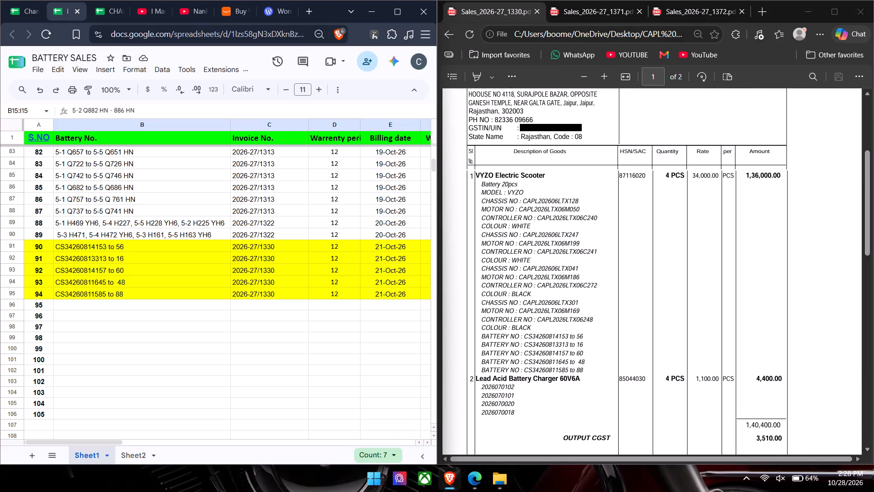
pyautogui.scroll(-6, 564, 365)
pyautogui.scroll(2, 564, 365)
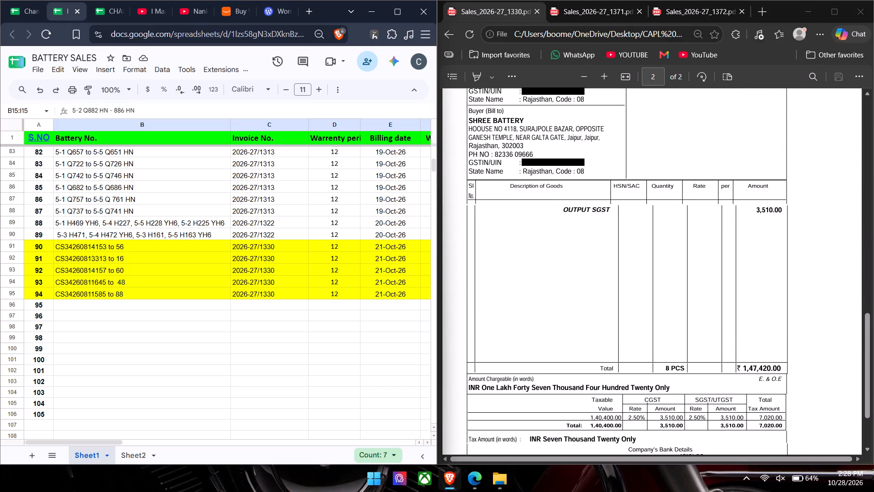
pyautogui.scroll(8, 564, 365)
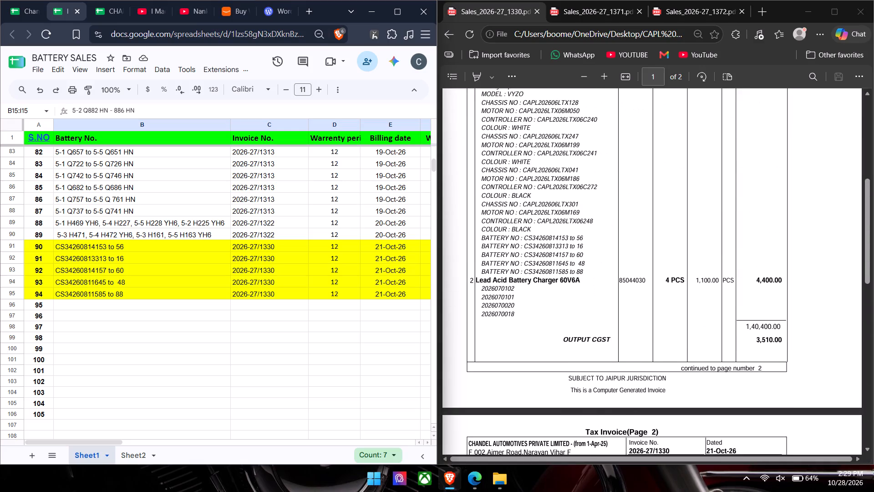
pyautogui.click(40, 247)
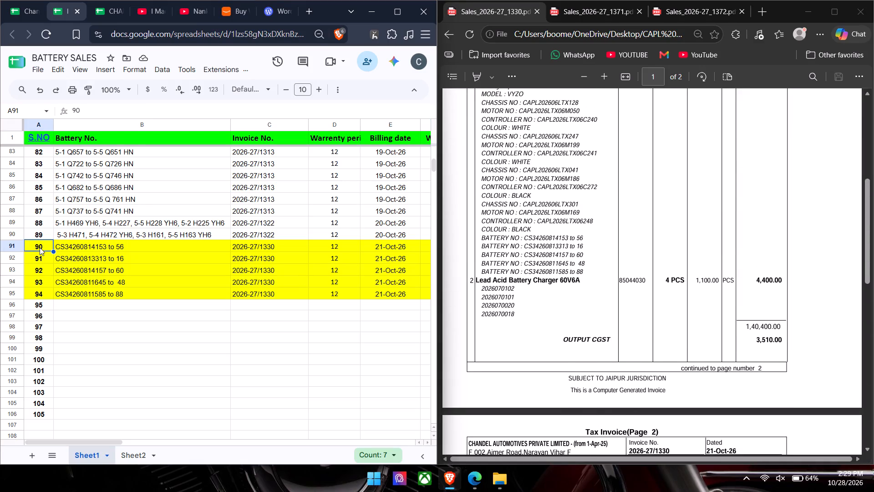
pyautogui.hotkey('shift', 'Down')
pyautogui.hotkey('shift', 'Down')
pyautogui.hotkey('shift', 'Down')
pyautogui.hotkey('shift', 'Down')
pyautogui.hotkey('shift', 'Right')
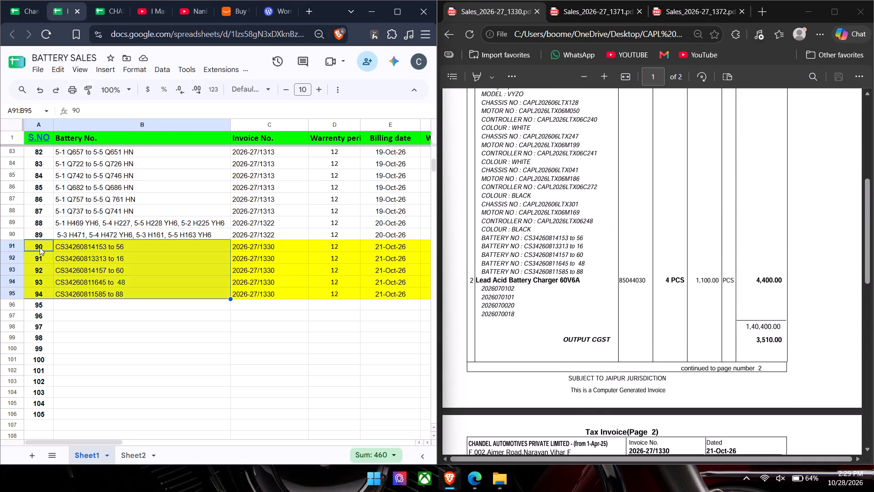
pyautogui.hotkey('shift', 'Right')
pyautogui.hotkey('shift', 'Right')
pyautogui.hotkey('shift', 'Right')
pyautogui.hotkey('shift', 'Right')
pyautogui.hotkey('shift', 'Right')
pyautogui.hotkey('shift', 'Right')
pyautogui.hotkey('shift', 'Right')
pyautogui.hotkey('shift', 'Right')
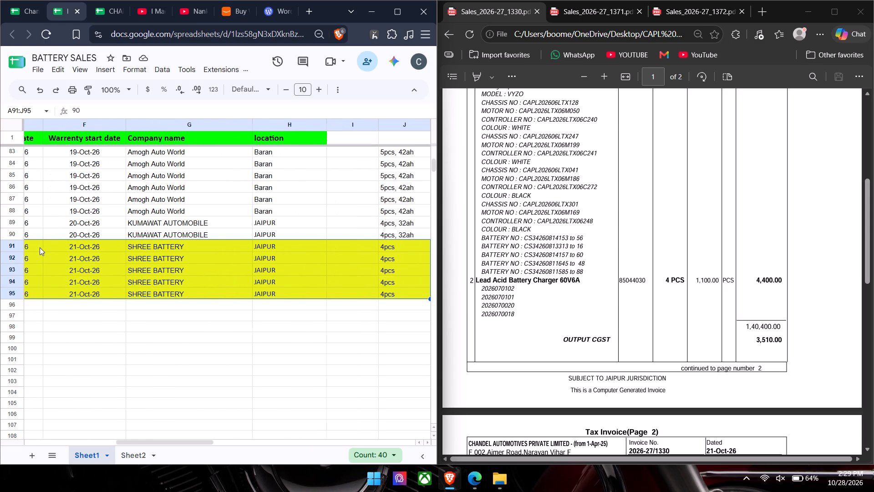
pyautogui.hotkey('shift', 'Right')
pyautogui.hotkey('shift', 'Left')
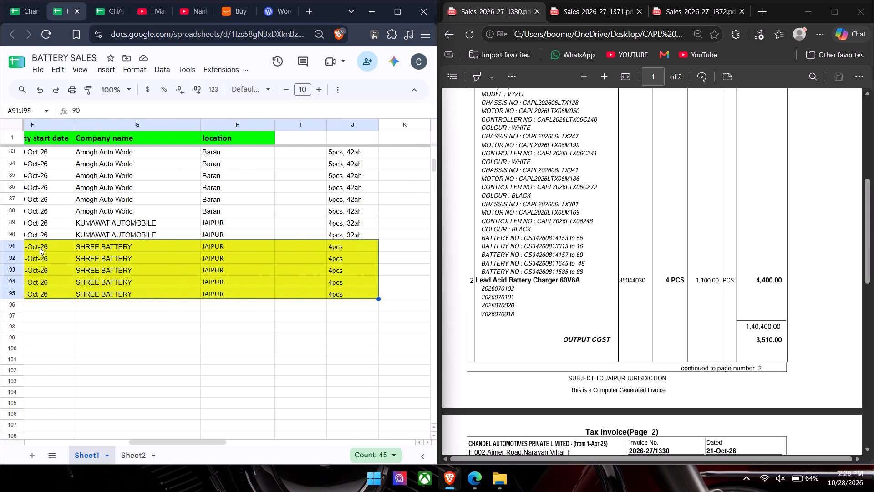
# Check the column J pieces value of entry 90 against the battery details on invoice 2026-27/1330.
pyautogui.press('Right')
pyautogui.press('Right')
pyautogui.press('Right')
pyautogui.press('Right')
pyautogui.press('Right')
pyautogui.press('Right')
pyautogui.press('Right')
pyautogui.press('Right')
pyautogui.press('Right')
pyautogui.press('Right')
pyautogui.press('Right')
pyautogui.press('Right')
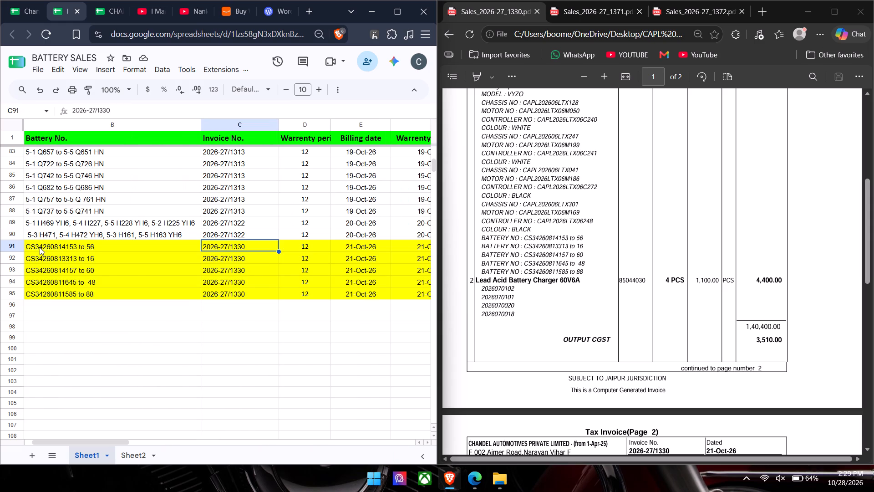
pyautogui.press('Left')
pyautogui.press('Left')
pyautogui.press('Left')
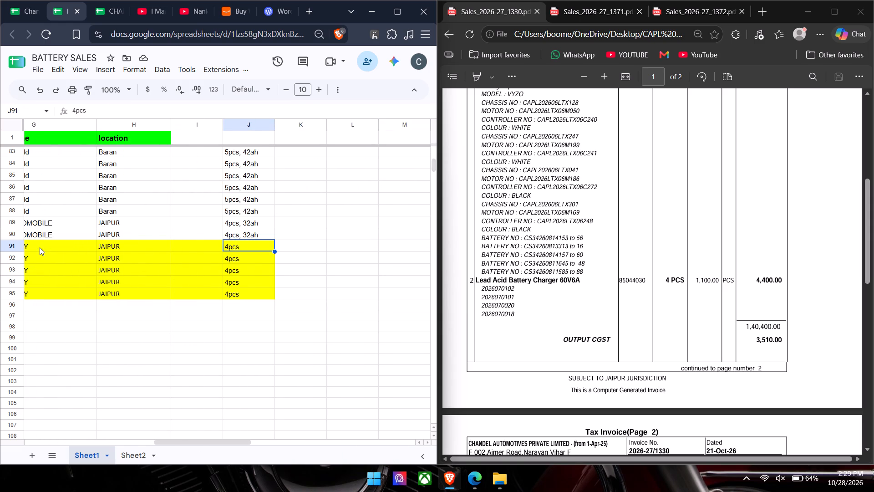
pyautogui.scroll(6, 543, 261)
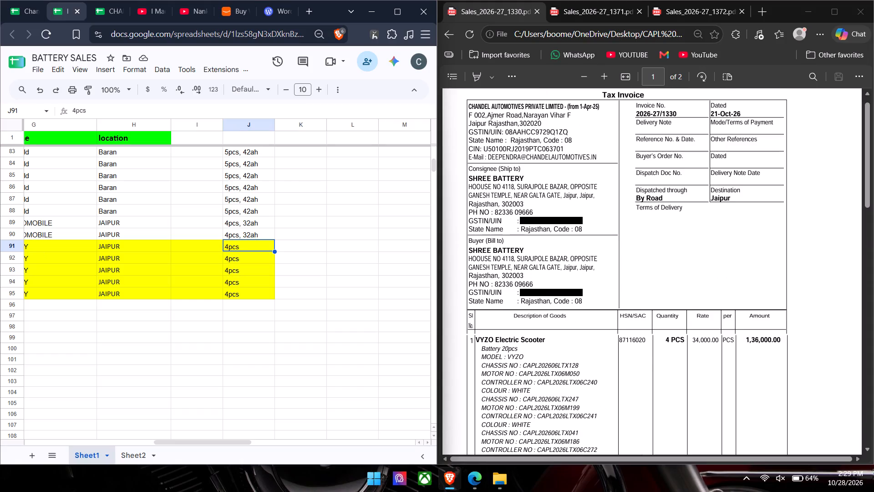
pyautogui.scroll(-3, 543, 261)
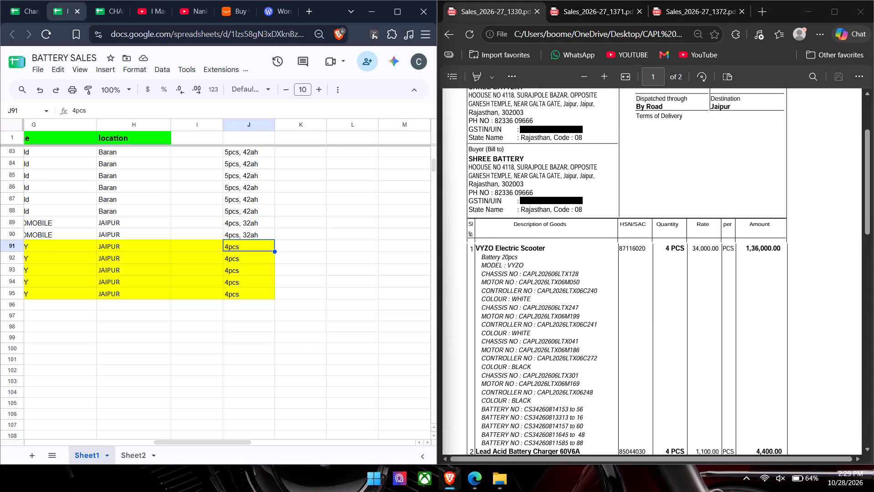
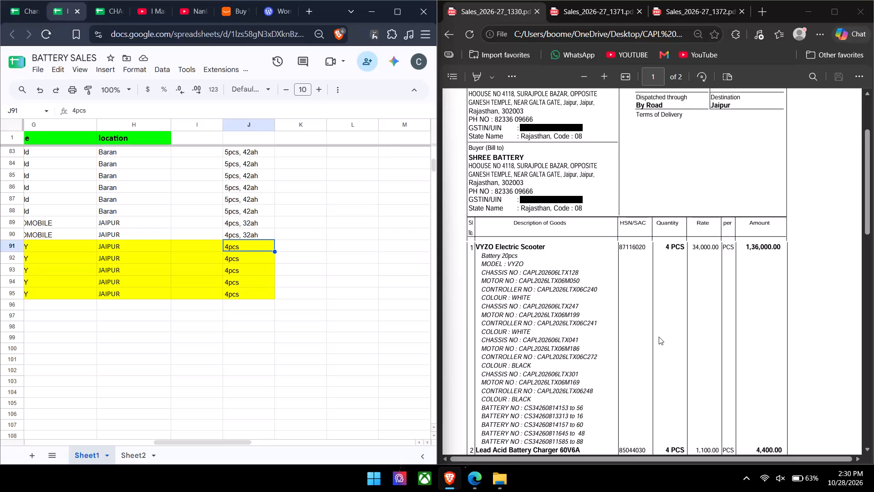
# Examine the VYZO Electric Scooter item on invoice 2026-27/1330 at larger size for the battery details of highlighted rows 91 to 95.
pyautogui.hscroll(1, 553, 249)
pyautogui.rightClick(501, 272)
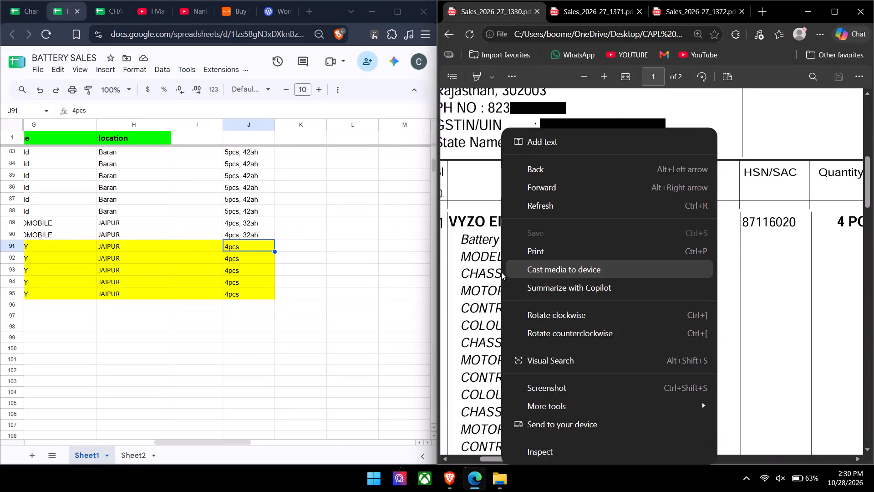
pyautogui.click(452, 253)
pyautogui.scroll(-2, 525, 246)
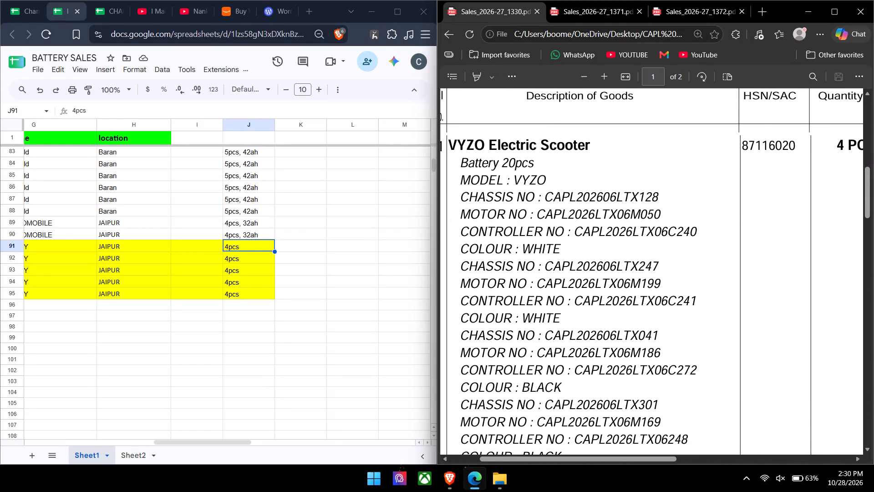
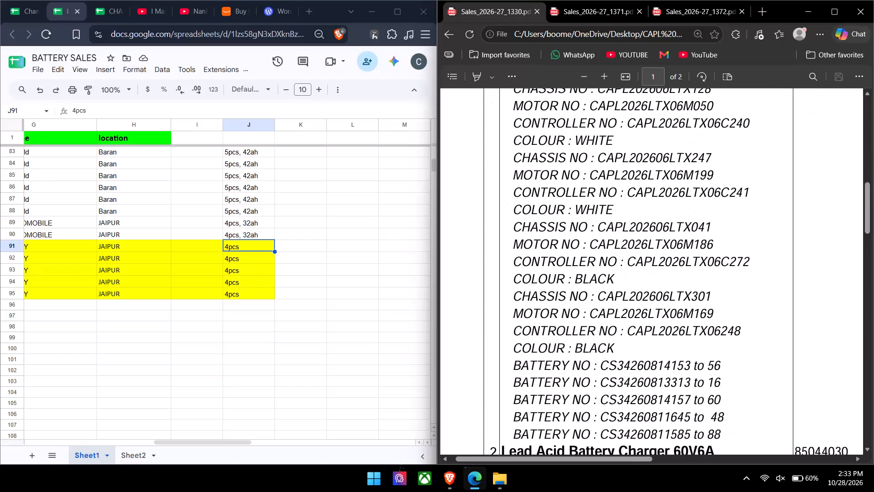
# Examine the battery quantity, battery numbers and header details on invoice 2026-27/1330 for the highlighted rows 91 to 95.
pyautogui.scroll(-5, 575, 231)
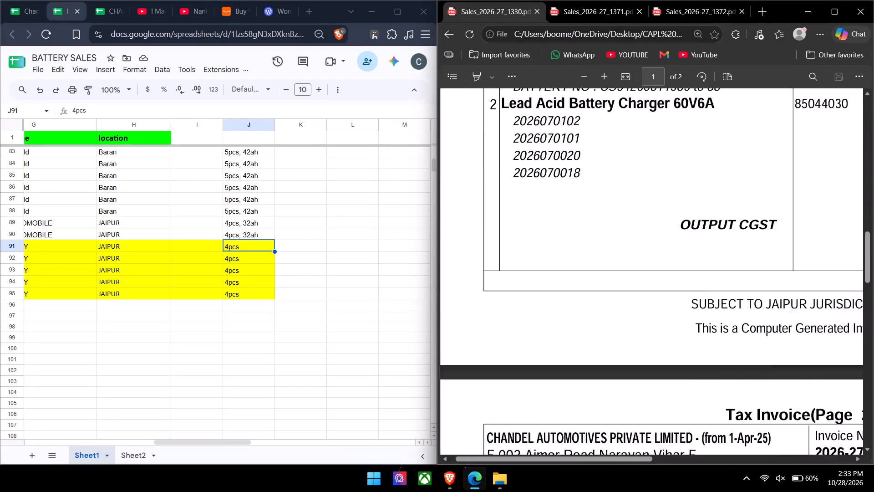
pyautogui.scroll(3, 575, 231)
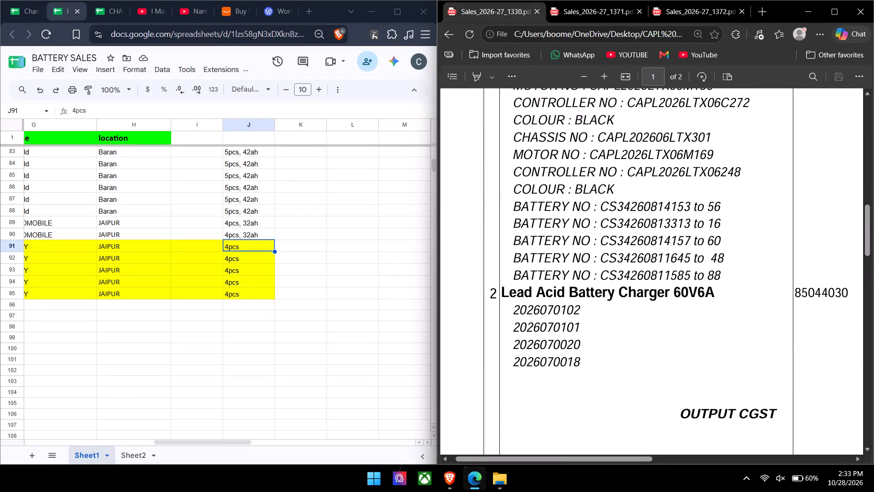
pyautogui.scroll(1, 575, 231)
pyautogui.scroll(6, 660, 116)
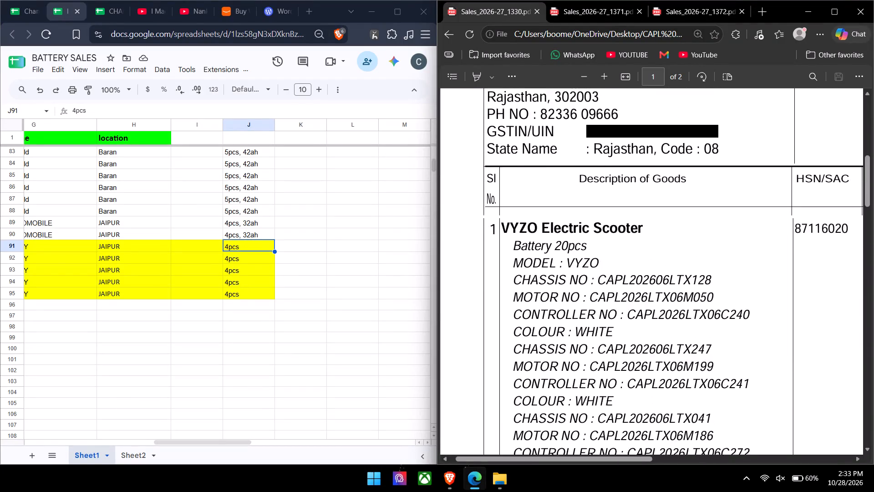
pyautogui.scroll(1, 660, 116)
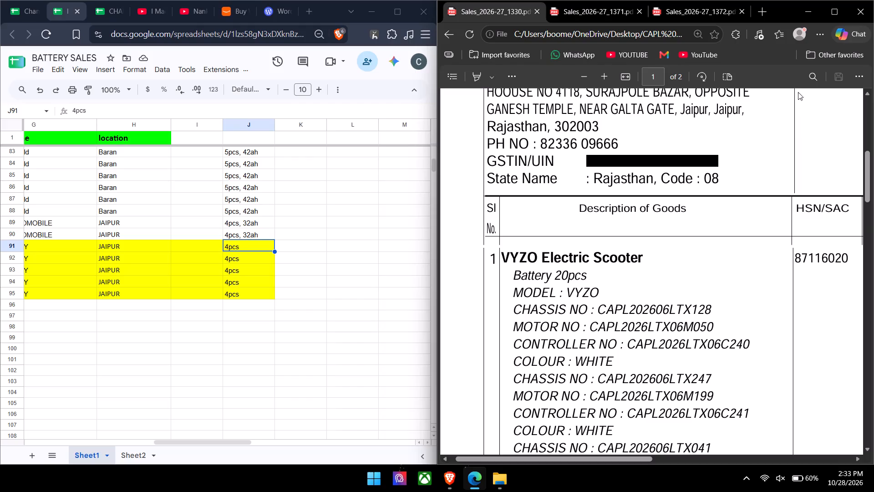
pyautogui.scroll(8, 713, 203)
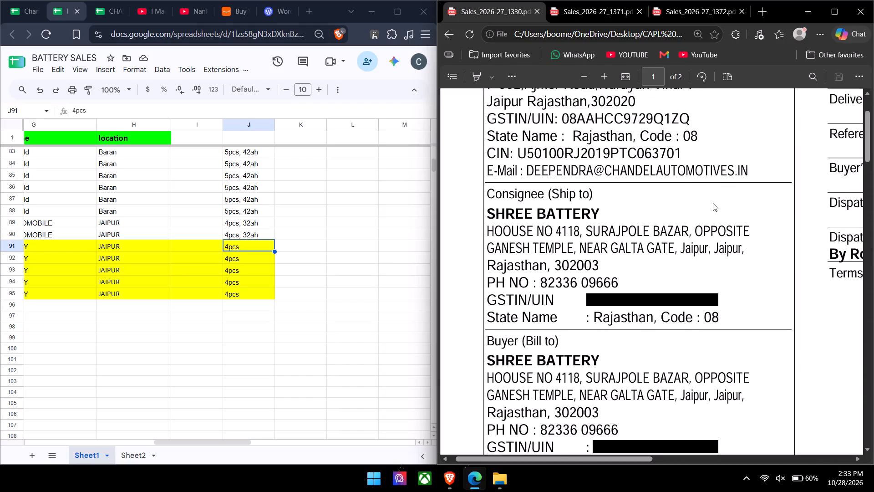
pyautogui.scroll(3, 713, 203)
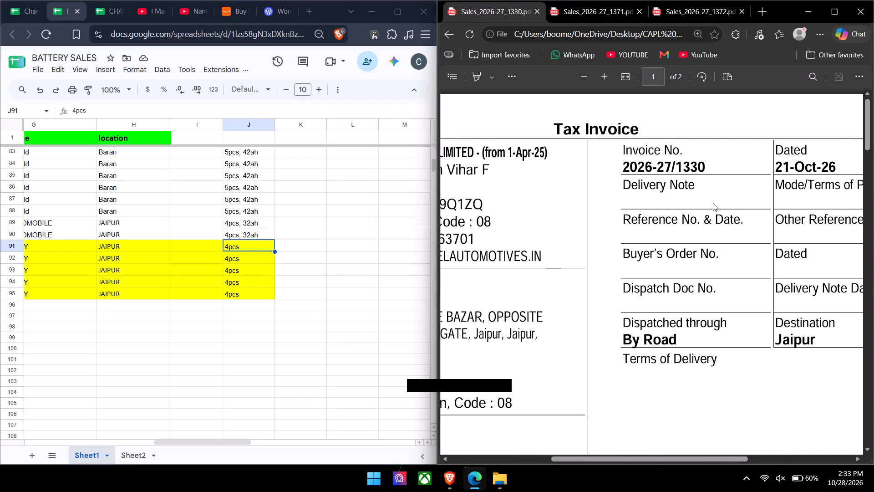
pyautogui.scroll(1, 713, 203)
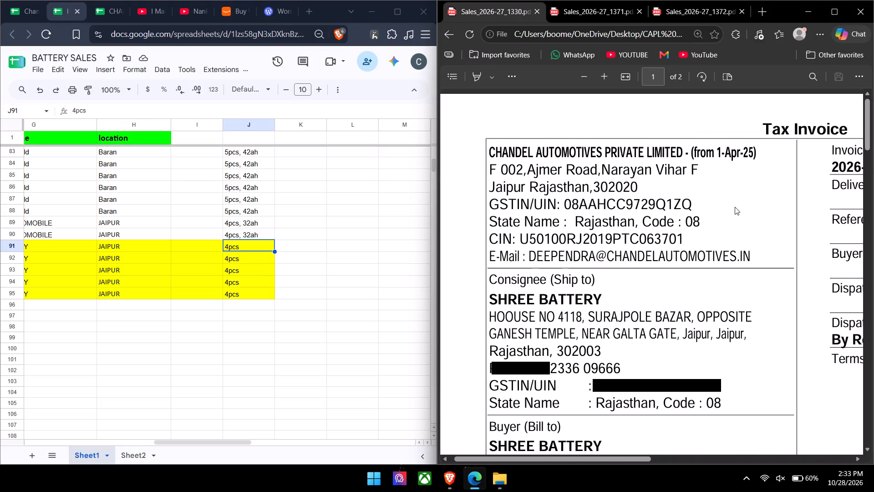
pyautogui.scroll(-10, 735, 207)
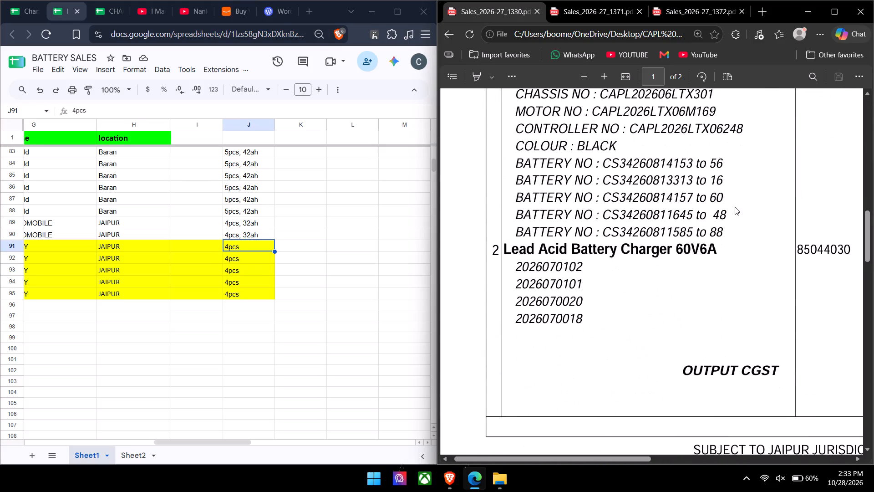
pyautogui.scroll(-1, 735, 207)
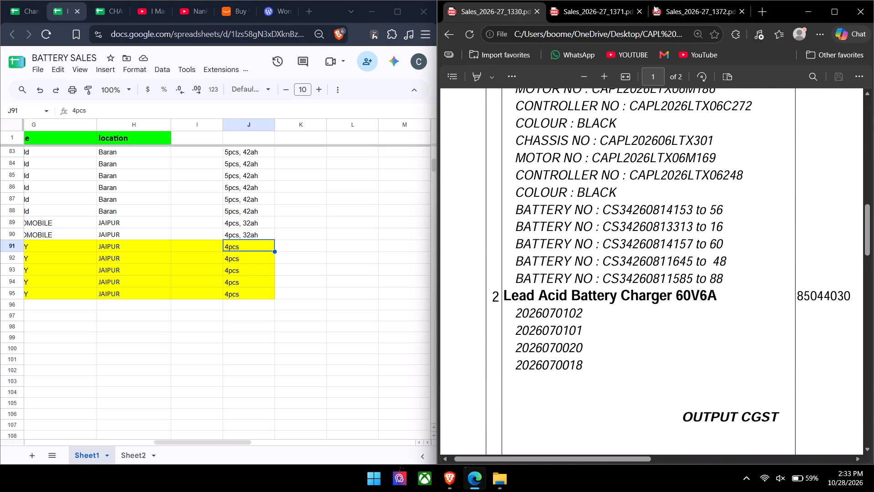
# Examine the VYZO Electric Scooter item on invoice 2026-27/1371 for how its battery quantity, capacity and numbers are written.
pyautogui.click(620, 15)
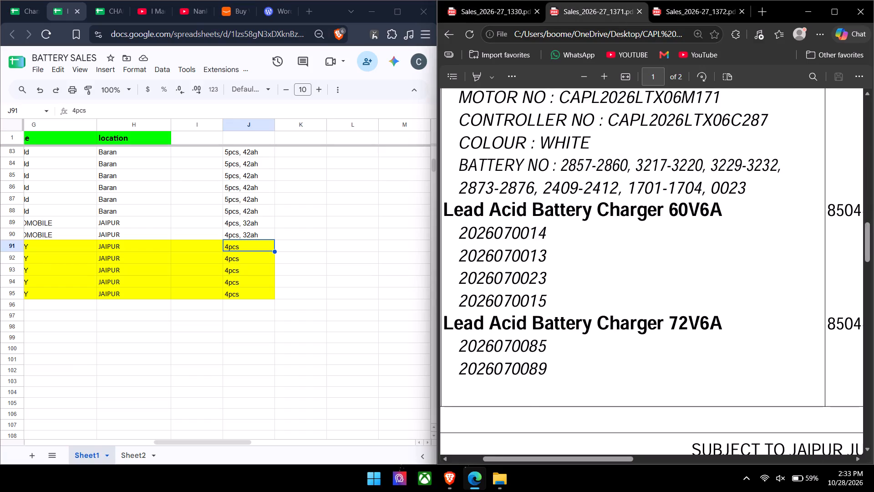
pyautogui.scroll(8, 571, 158)
pyautogui.scroll(-1, 571, 158)
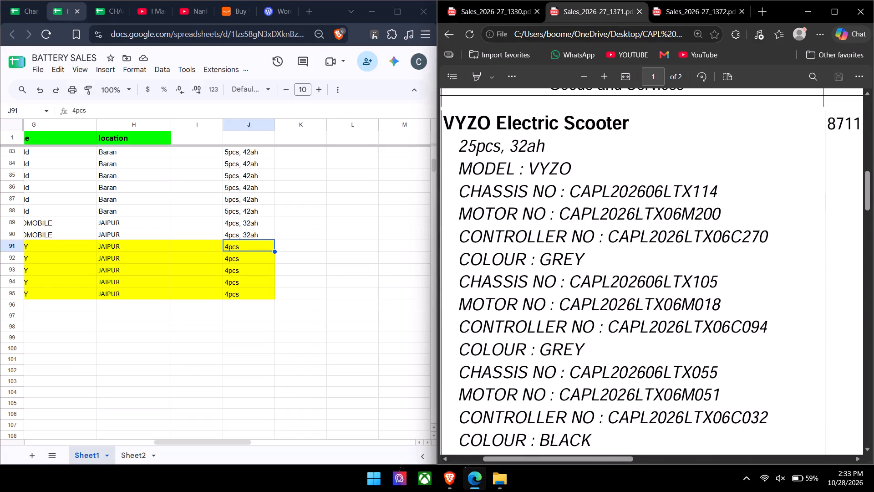
pyautogui.scroll(-9, 571, 158)
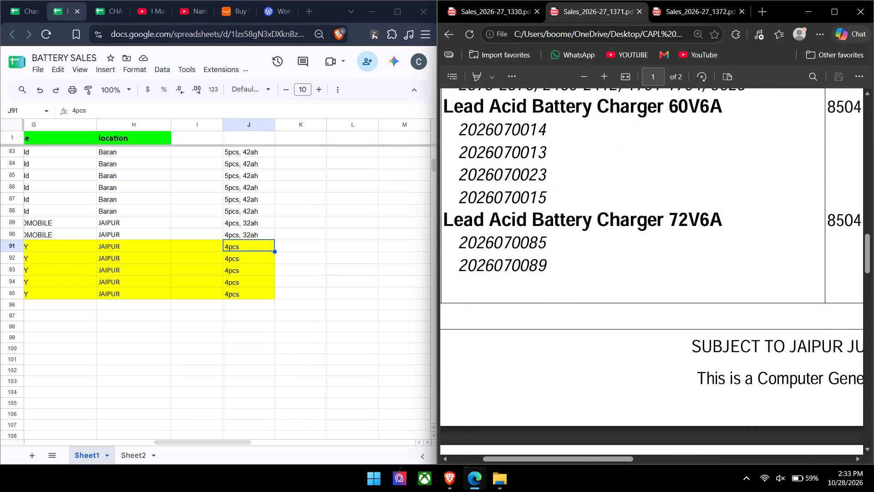
pyautogui.scroll(4, 571, 158)
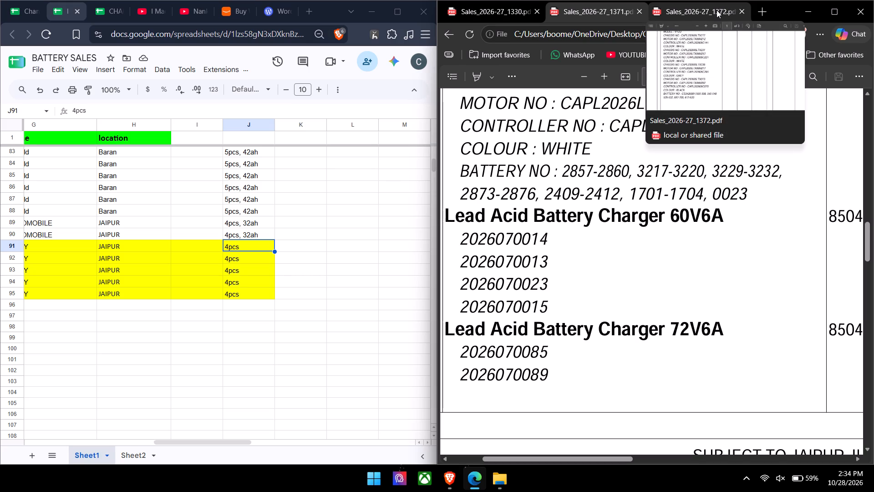
# Review the earlier BATTERY SALES rows for entries lacking battery quantity and capacity in column J, checking their invoice numbers and companies.
pyautogui.scroll(2, 223, 201)
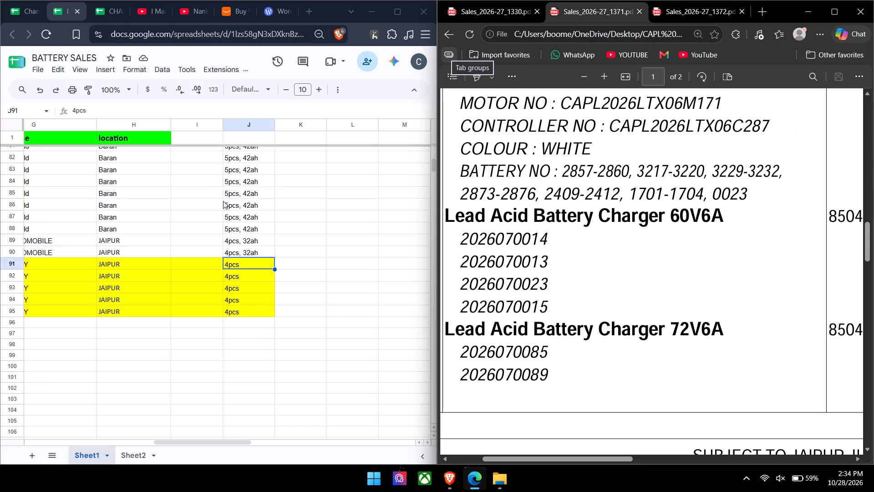
pyautogui.scroll(11, 223, 201)
pyautogui.scroll(-1, 223, 201)
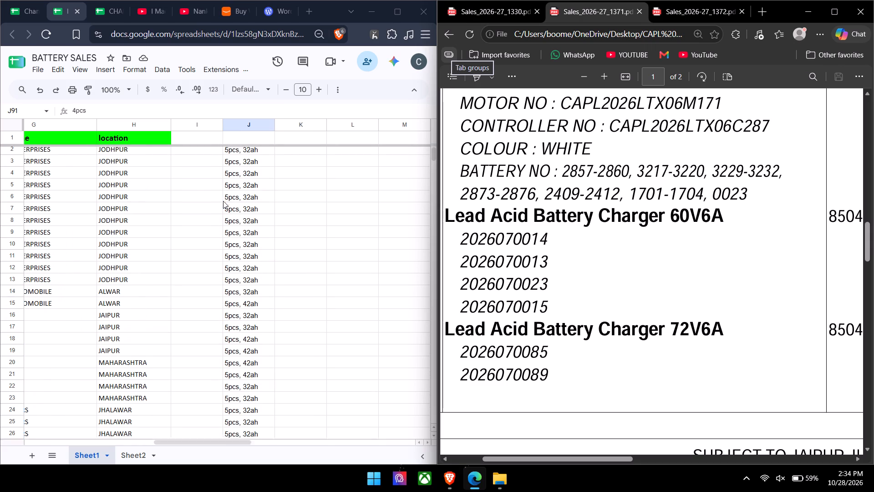
pyautogui.scroll(-4, 223, 201)
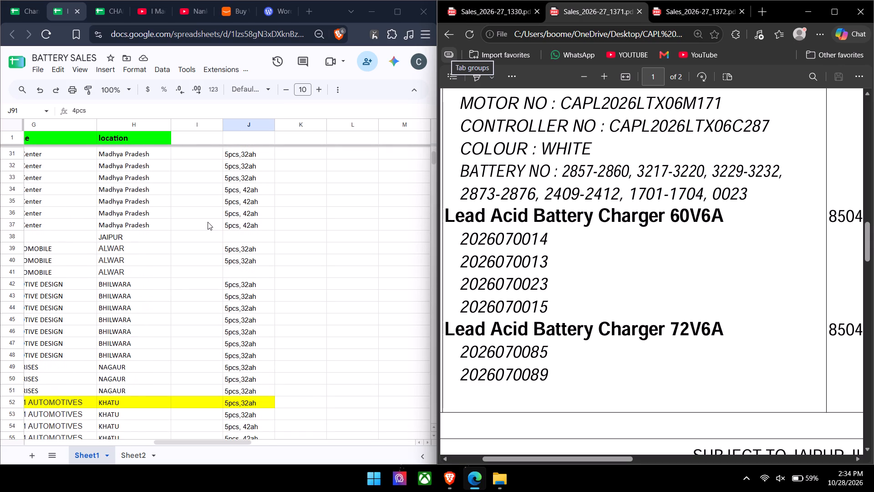
pyautogui.click(245, 273)
pyautogui.press('Left')
pyautogui.press('Left')
pyautogui.press('Left')
pyautogui.press('Left')
pyautogui.press('Left')
pyautogui.press('Left')
pyautogui.press('Left')
pyautogui.press('Left')
pyautogui.press('Left')
pyautogui.press('Left')
pyautogui.press('Left')
pyautogui.press('Left')
pyautogui.press('Left')
pyautogui.press('Left')
pyautogui.press('Left')
pyautogui.press('Left')
pyautogui.press('Left')
pyautogui.press('Left')
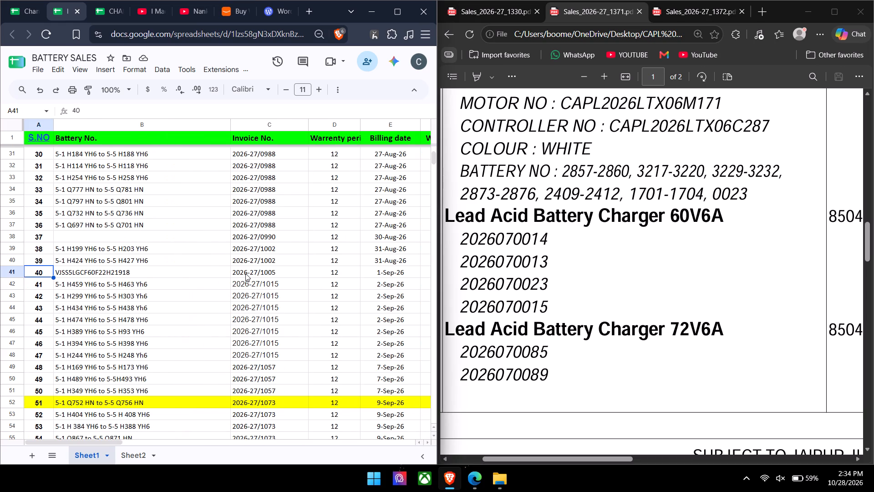
pyautogui.press('Right')
pyautogui.press('Right')
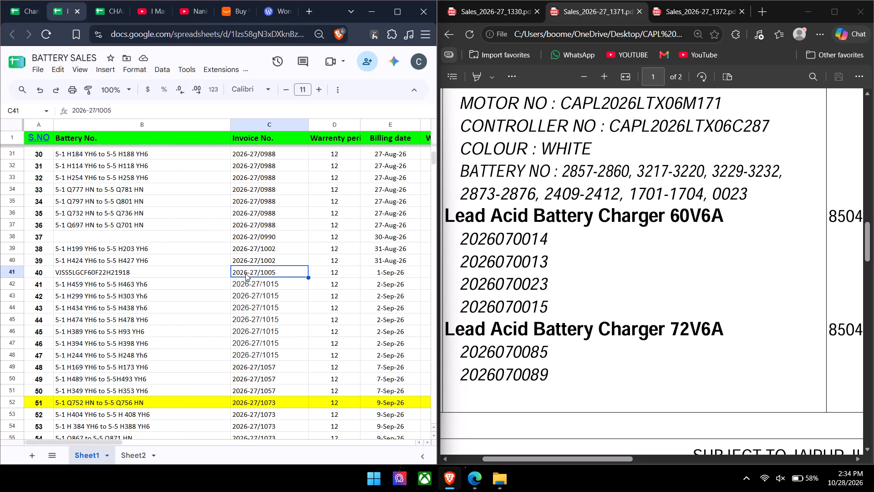
pyautogui.scroll(-3, 245, 273)
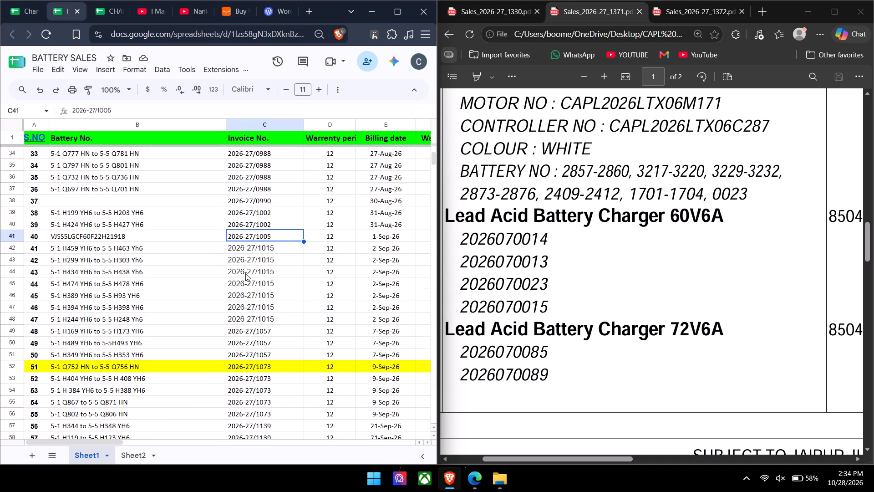
pyautogui.scroll(-1, 245, 273)
pyautogui.hscroll(-7, 245, 273)
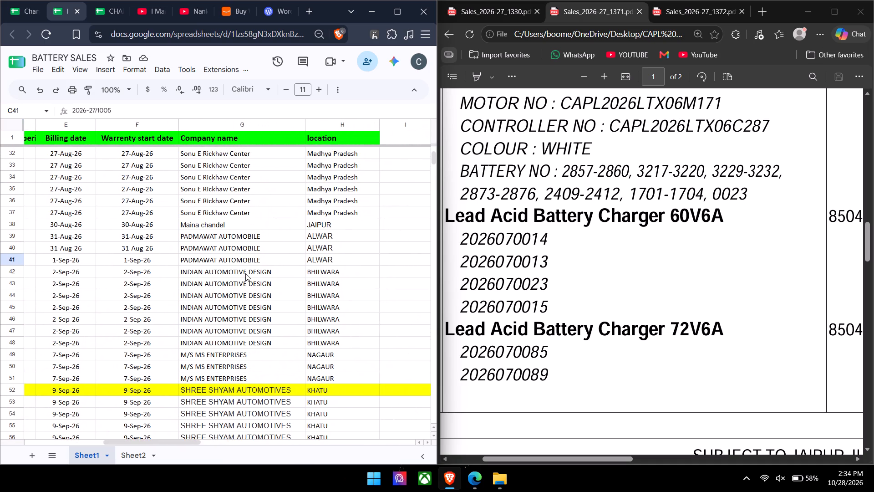
pyautogui.hscroll(6, 245, 273)
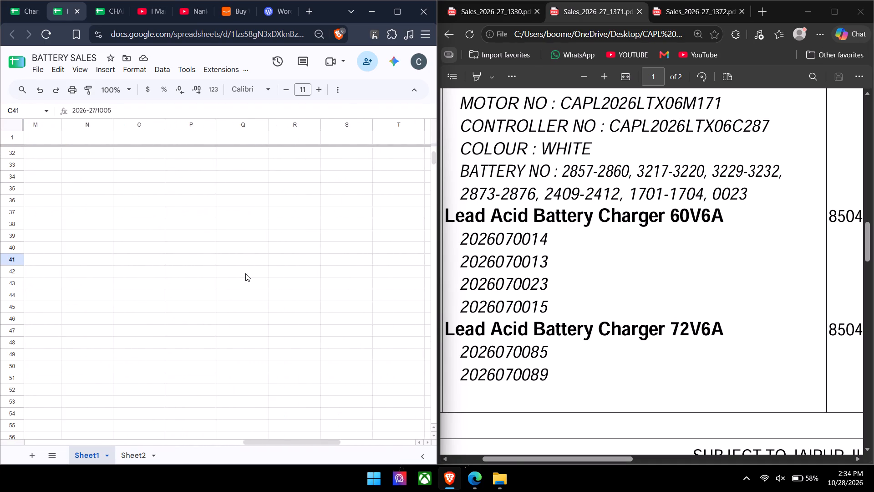
pyautogui.hscroll(4, 245, 273)
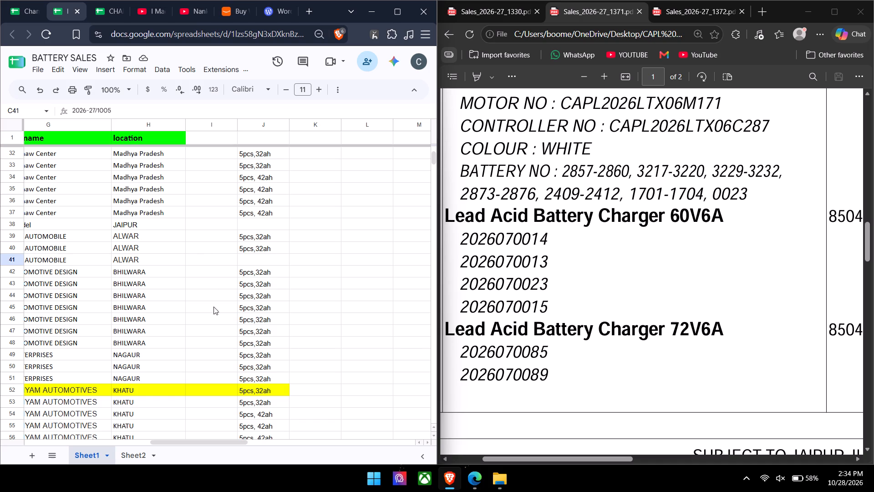
# Highlight row 41, invoice 2026-27/1005, from column A to J with yellow fill.
pyautogui.scroll(-2, 214, 319)
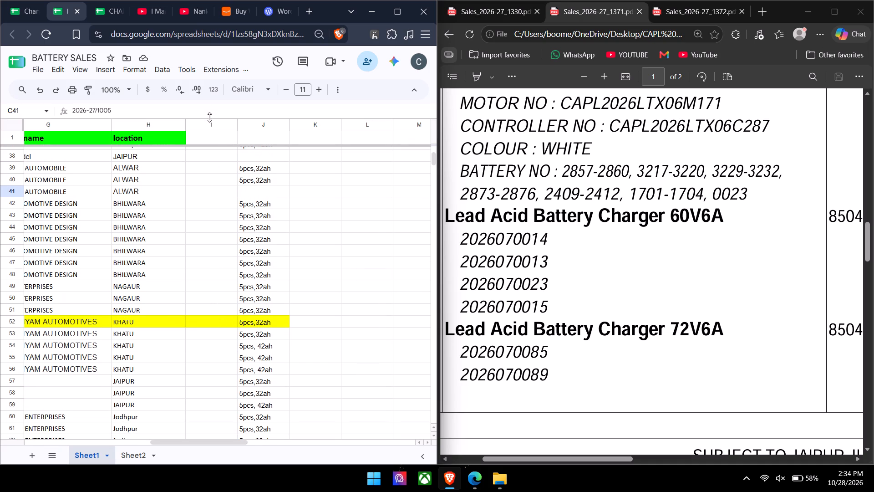
pyautogui.click(270, 190)
pyautogui.hotkey('shift', 'Left')
pyautogui.hotkey('shift', 'Left')
pyautogui.hotkey('shift', 'Left')
pyautogui.hotkey('shift', 'Left')
pyautogui.hotkey('shift', 'Left')
pyautogui.hotkey('shift', 'Left')
pyautogui.hotkey('shift', 'Left')
pyautogui.hotkey('shift', 'Left')
pyautogui.hotkey('shift', 'Left')
pyautogui.hotkey('shift', 'Left')
pyautogui.hotkey('shift', 'Left')
pyautogui.hotkey('shift', 'Left')
pyautogui.hotkey('shift', 'Left')
pyautogui.hotkey('shift', 'Left')
pyautogui.hotkey('shift', 'Left')
pyautogui.hotkey('shift', 'Left')
pyautogui.hotkey('shift', 'Left')
pyautogui.hotkey('shift', 'Left')
pyautogui.hotkey('shift', 'Left')
pyautogui.hotkey('shift', 'Left')
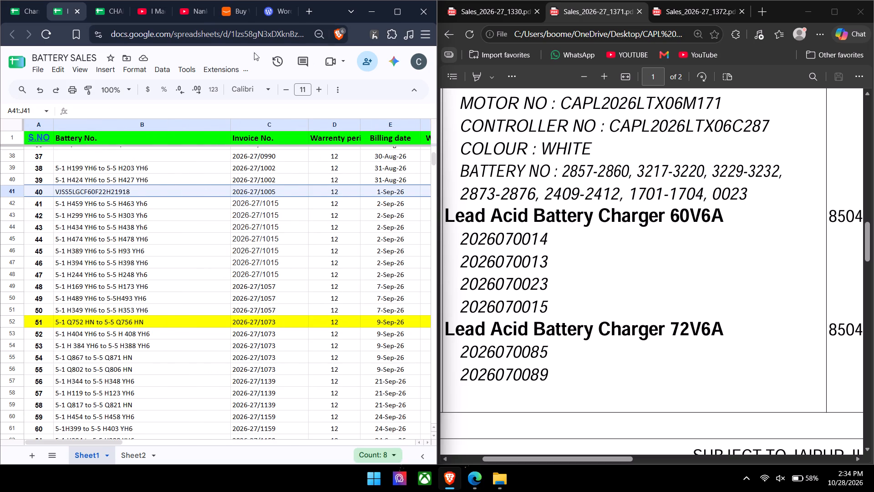
pyautogui.click(395, 10)
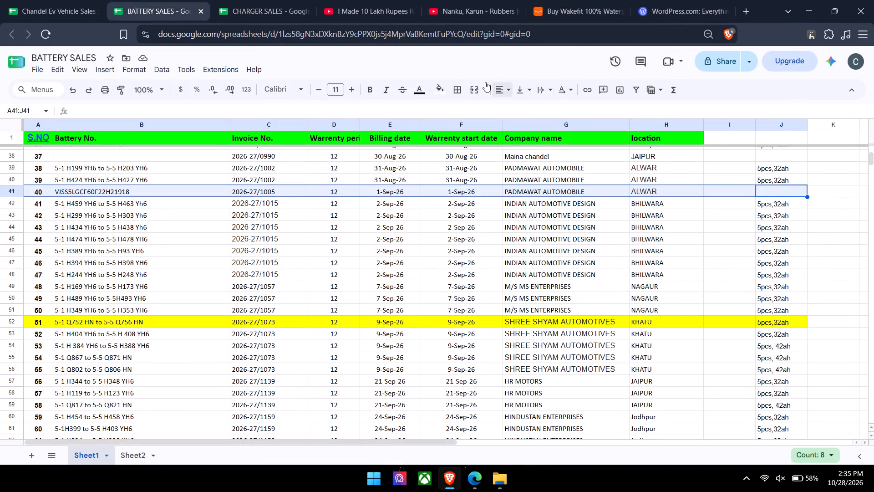
pyautogui.click(444, 87)
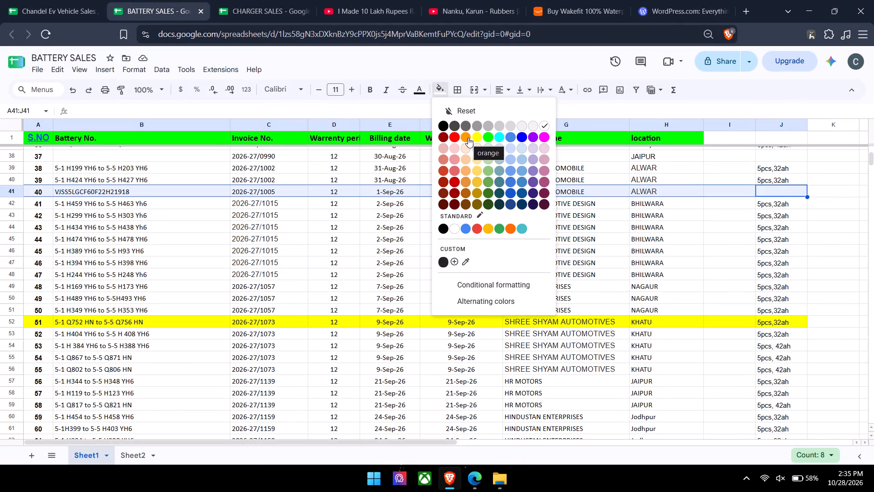
pyautogui.click(473, 137)
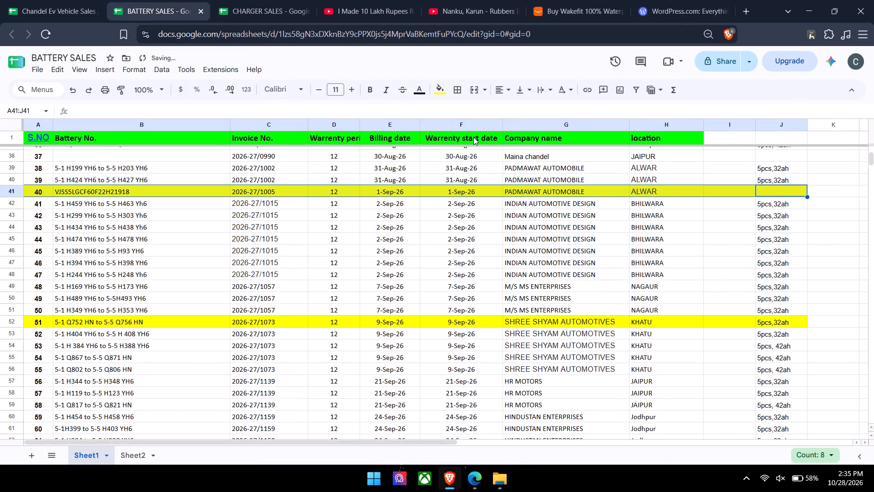
# Highlight row 38, invoice 2026-27/0990, from column A to J with yellow fill.
pyautogui.scroll(3, 434, 323)
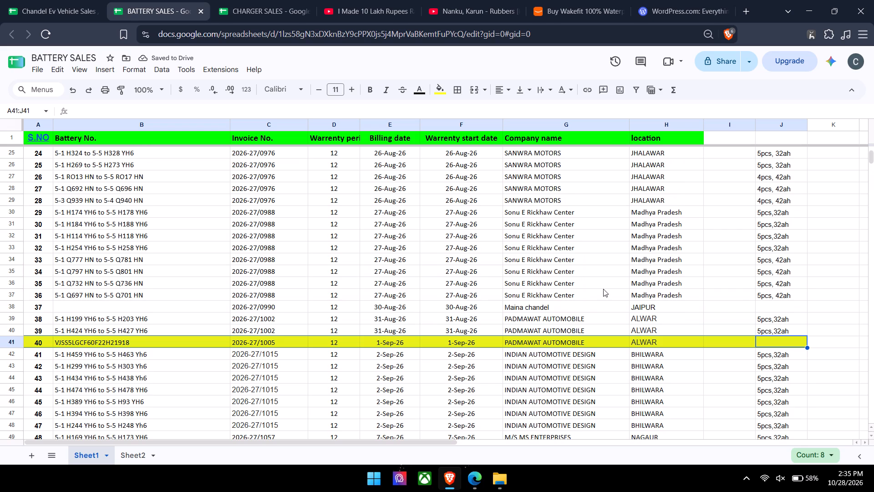
pyautogui.click(800, 307)
pyautogui.hotkey('shift', 'Left')
pyautogui.hotkey('shift', 'Left')
pyautogui.hotkey('shift', 'Left')
pyautogui.hotkey('shift', 'Left')
pyautogui.hotkey('shift', 'Left')
pyautogui.hotkey('shift', 'Left')
pyautogui.hotkey('shift', 'Left')
pyautogui.hotkey('shift', 'Left')
pyautogui.hotkey('shift', 'Left')
pyautogui.hotkey('shift', 'Left')
pyautogui.hotkey('shift', 'Left')
pyautogui.hotkey('shift', 'Left')
pyautogui.hotkey('shift', 'Left')
pyautogui.hotkey('shift', 'Left')
pyautogui.hotkey('shift', 'Left')
pyautogui.hotkey('shift', 'Left')
pyautogui.hotkey('shift', 'Left')
pyautogui.hotkey('shift', 'Left')
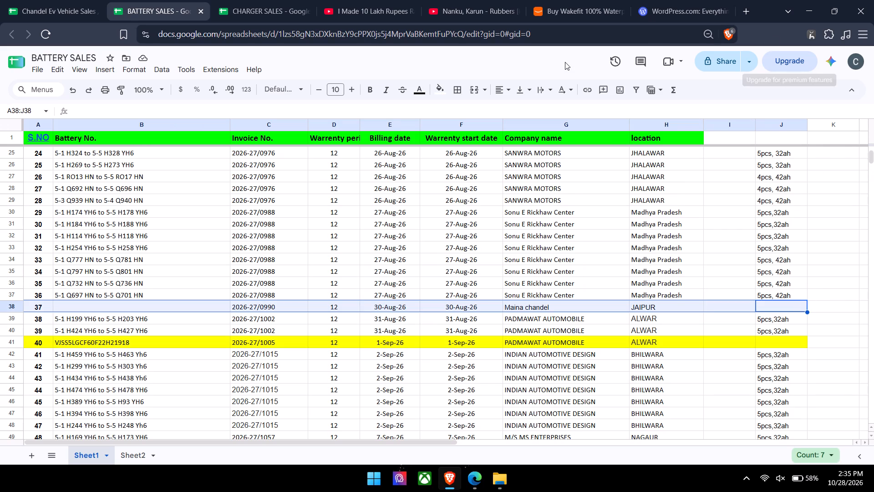
pyautogui.click(436, 95)
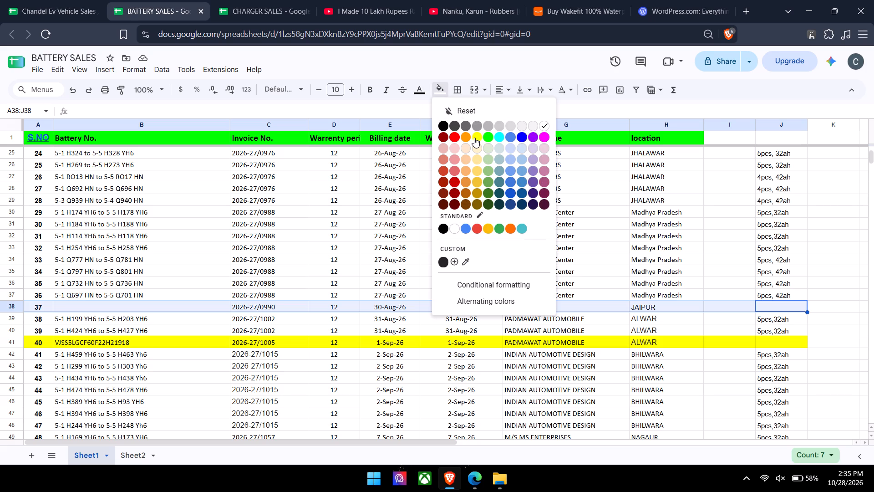
pyautogui.click(474, 138)
pyautogui.click(728, 307)
pyautogui.scroll(-3, 728, 307)
pyautogui.scroll(1, 728, 307)
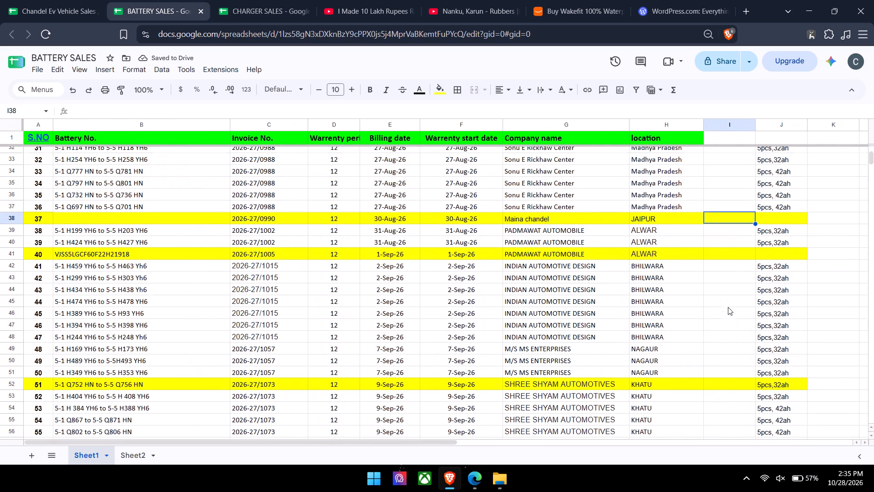
pyautogui.scroll(1, 728, 307)
pyautogui.click(728, 307)
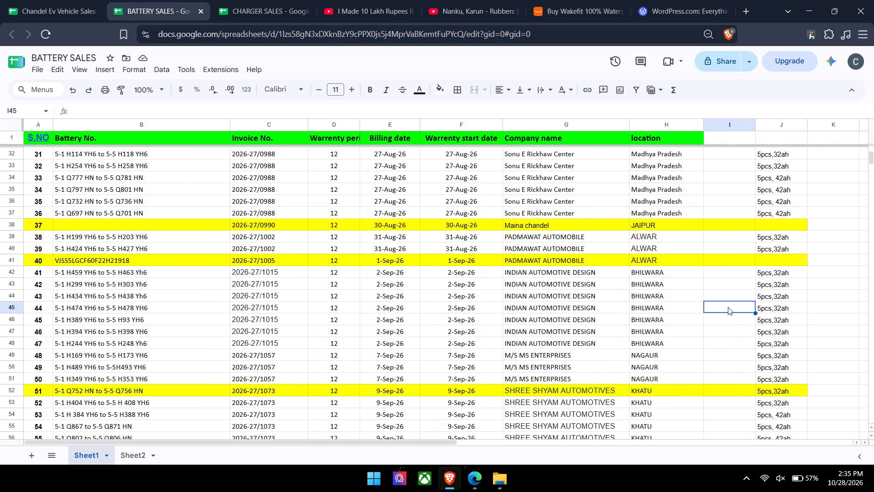
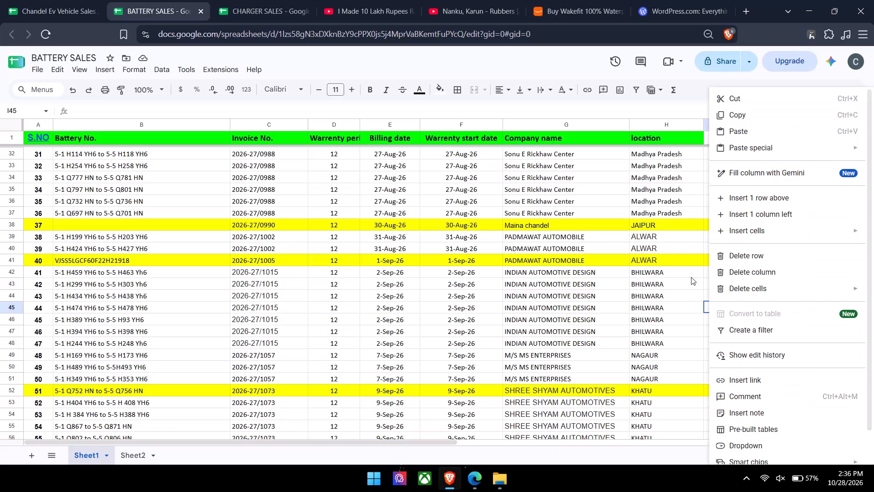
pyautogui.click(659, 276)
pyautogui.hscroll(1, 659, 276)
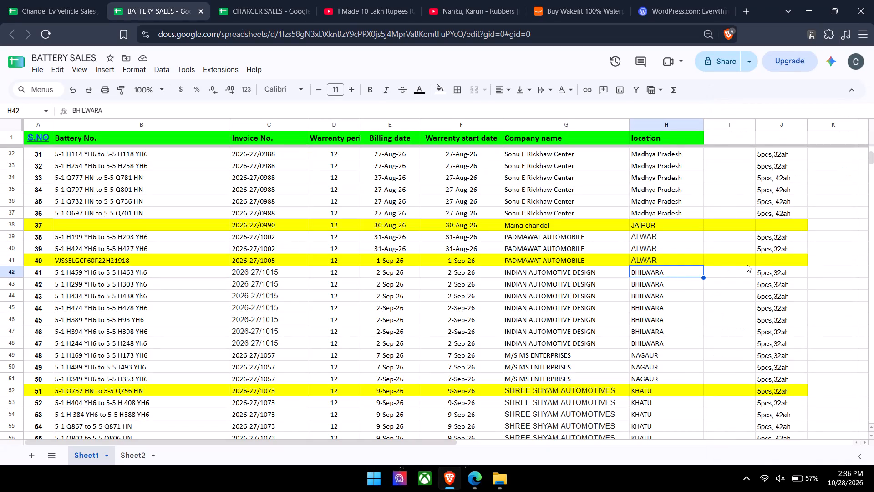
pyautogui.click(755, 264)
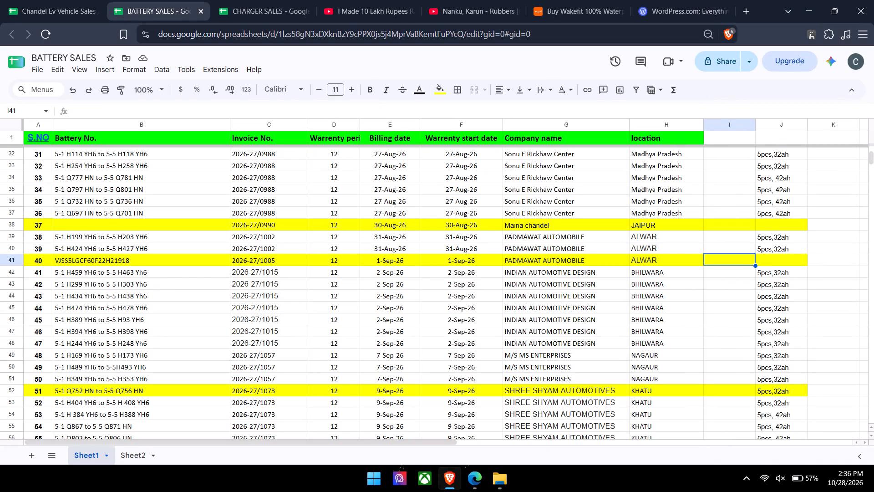
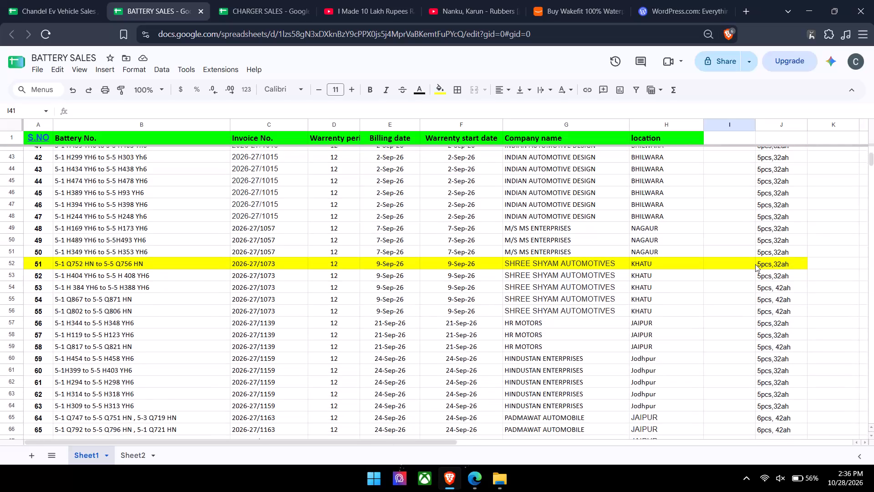
# Review the battery entries down to the highlighted invoice 2026-27/1330 rows and select the quantity cell for serial number 90.
pyautogui.scroll(14, 755, 264)
pyautogui.scroll(-8, 755, 264)
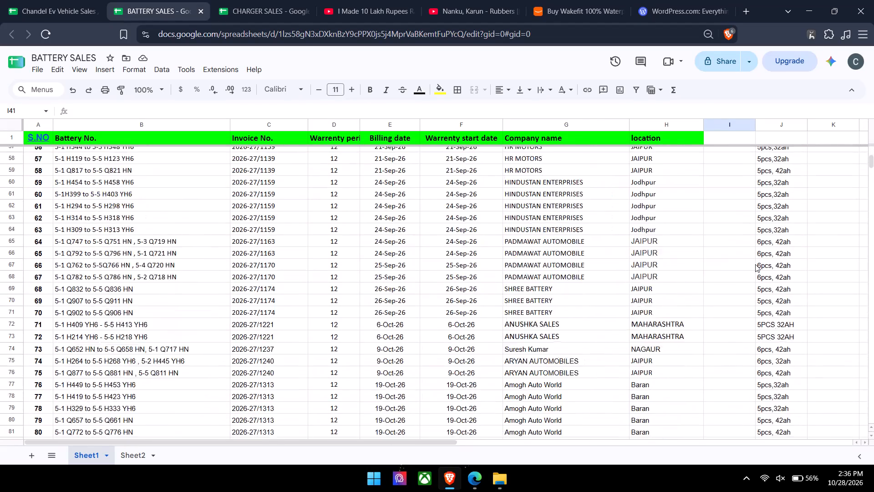
pyautogui.scroll(-1, 755, 264)
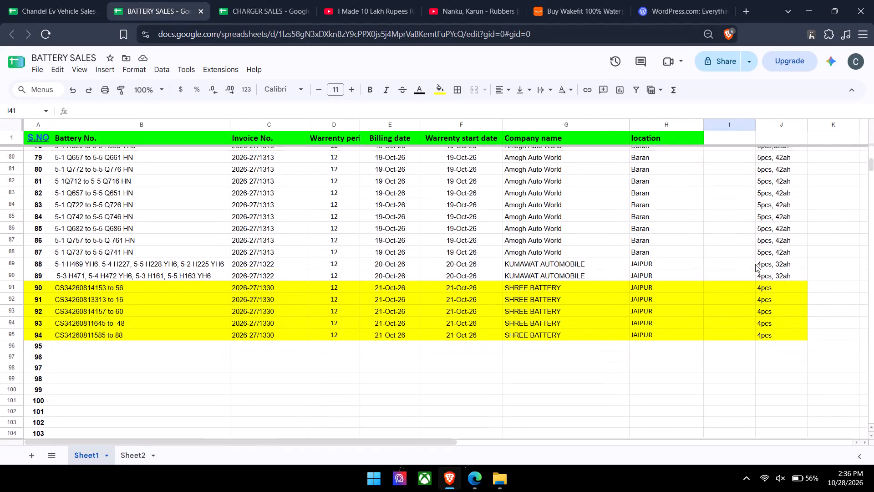
pyautogui.scroll(-1, 755, 264)
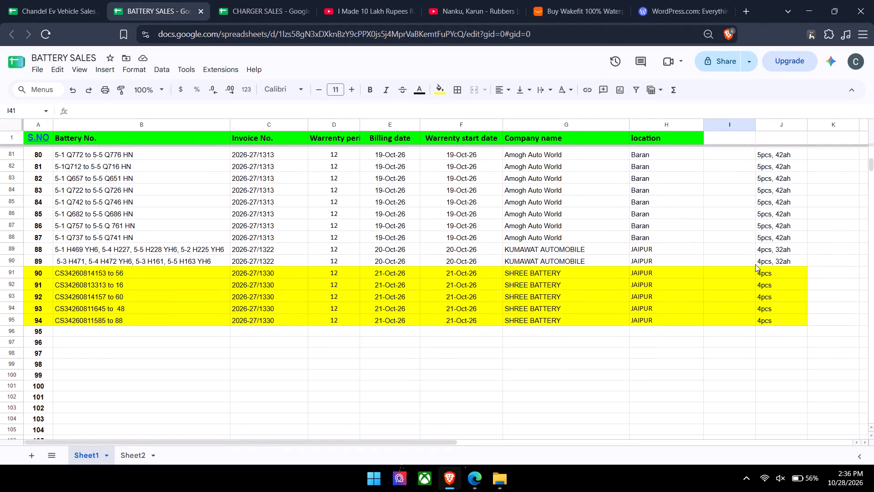
pyautogui.scroll(-1, 755, 264)
pyautogui.click(767, 279)
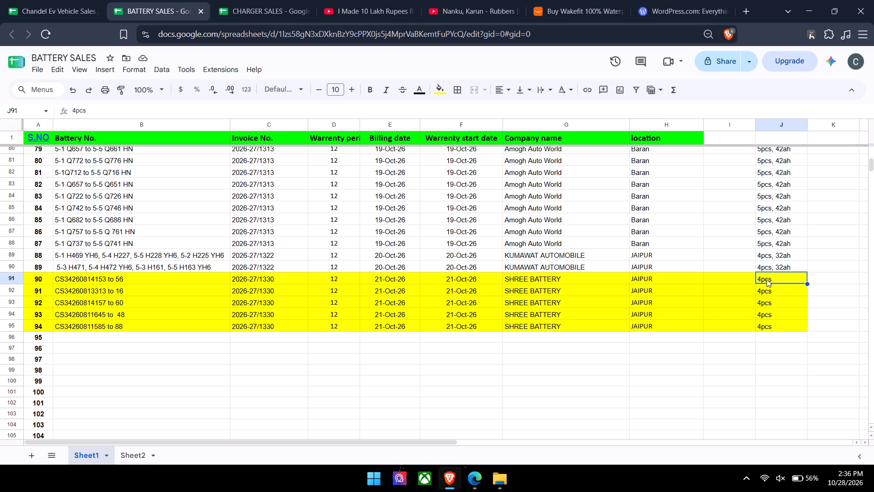
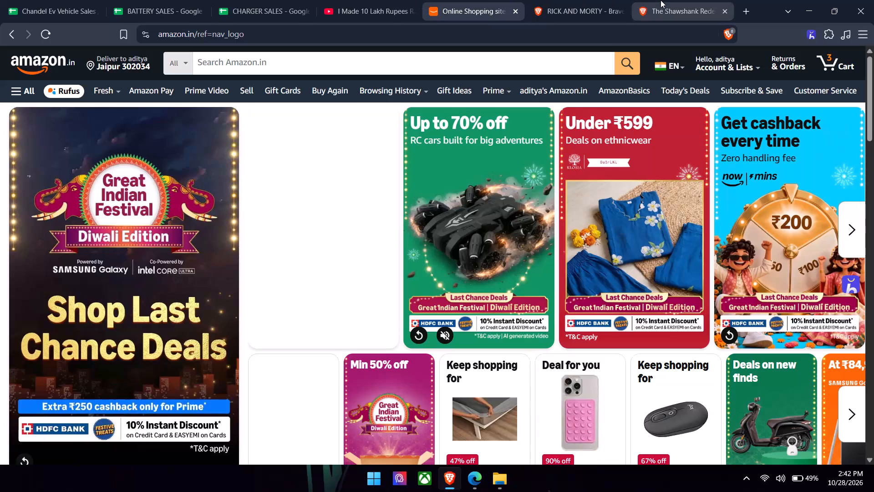
# Close the Rick and Morty search tab and The Shawshank Redemption tab.
pyautogui.click(604, 15)
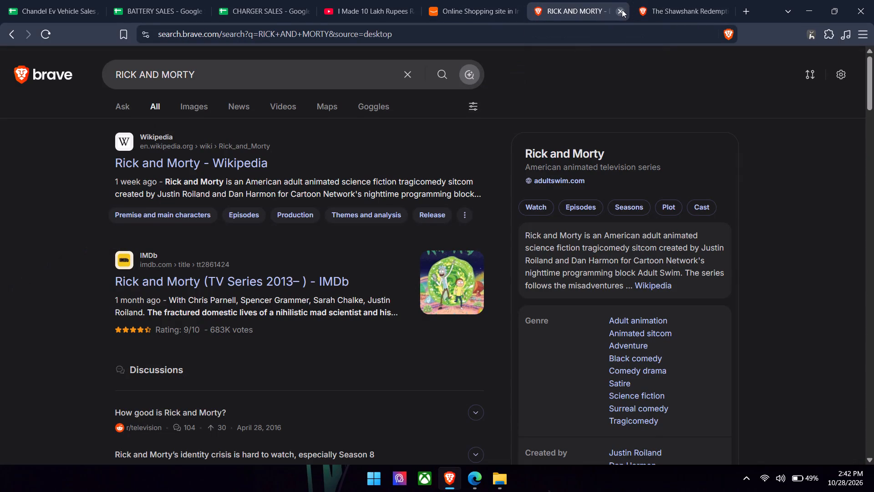
pyautogui.doubleClick(622, 10)
pyautogui.click(622, 10)
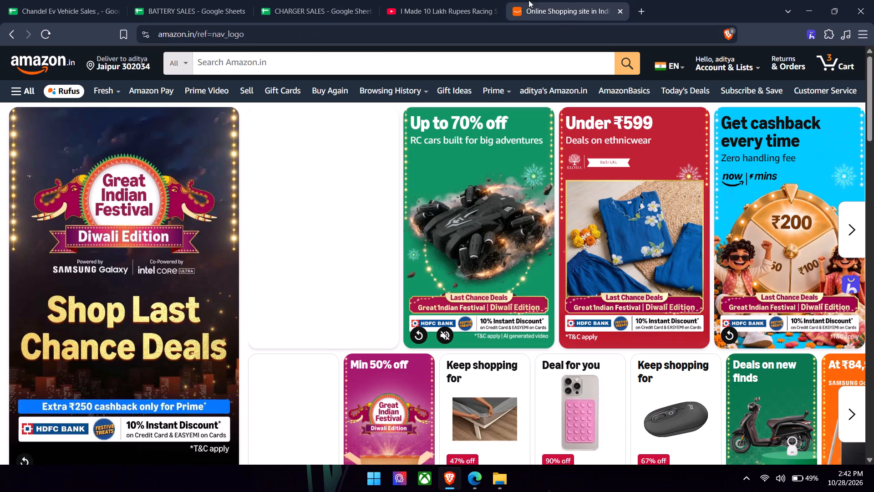
# Return to the BATTERY SALES sheet and examine the highlighted entries for invoices 2026-27/0990, 2026-27/1005 and 2026-27/1073 alongside their neighbouring rows.
pyautogui.click(425, 0)
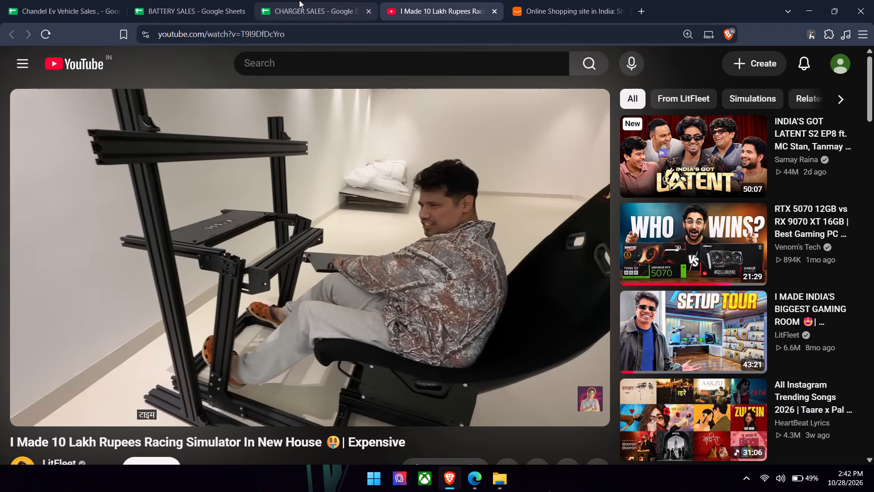
pyautogui.click(299, 0)
pyautogui.click(245, 0)
pyautogui.scroll(-3, 253, 226)
pyautogui.scroll(9, 253, 233)
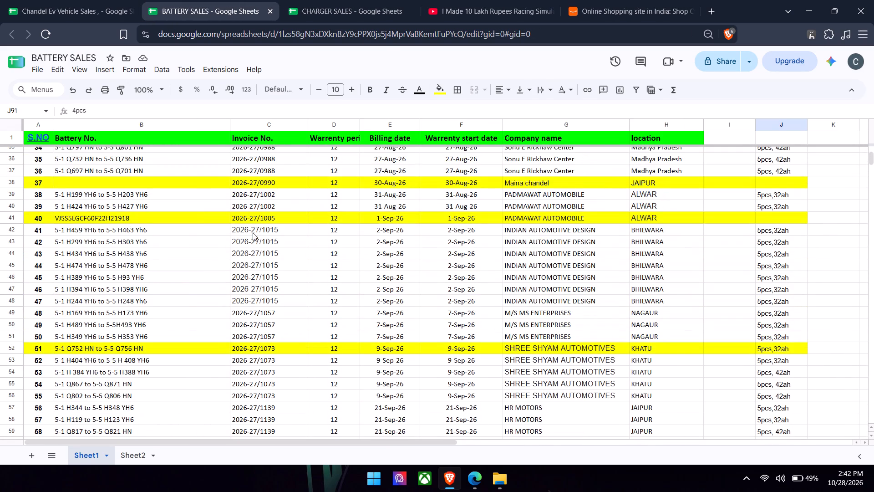
pyautogui.scroll(1, 254, 240)
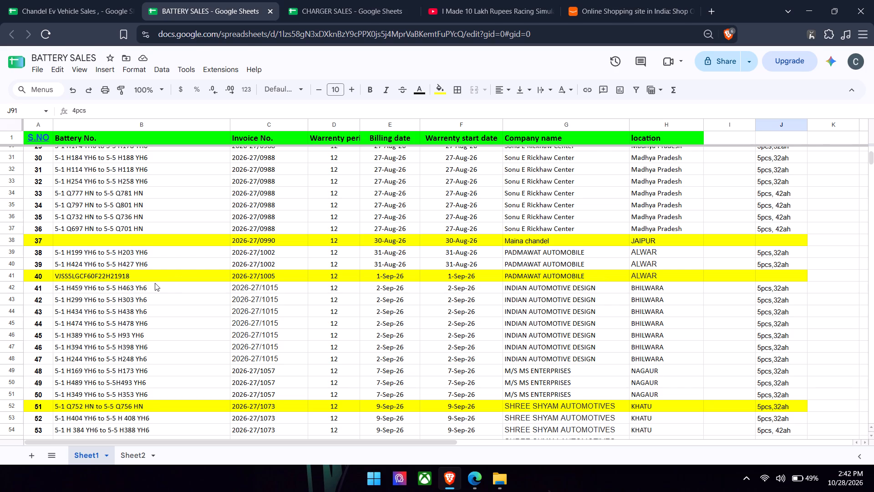
pyautogui.hscroll(6, 155, 283)
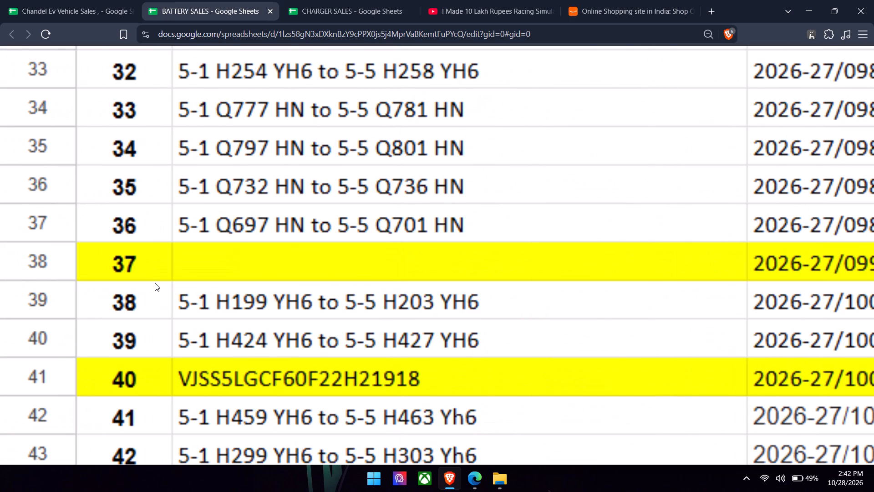
pyautogui.scroll(-1, 155, 283)
pyautogui.hscroll(-1, 155, 283)
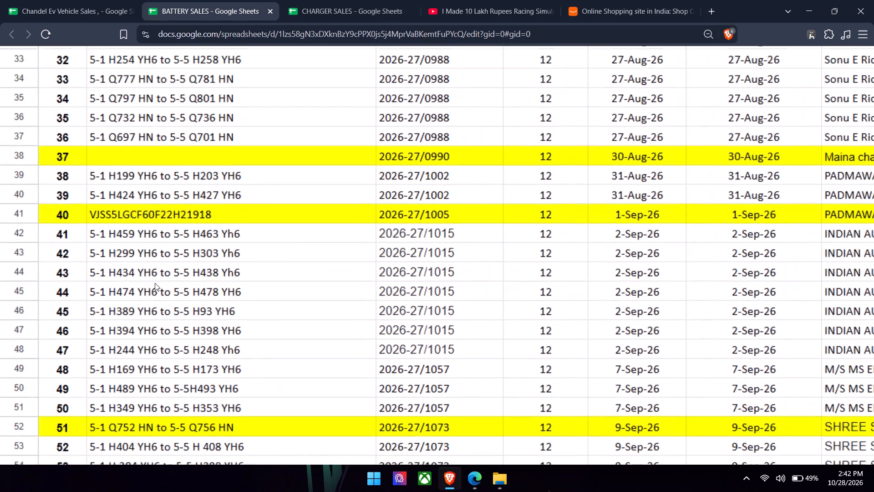
pyautogui.hscroll(-5, 155, 283)
pyautogui.hscroll(10, 155, 283)
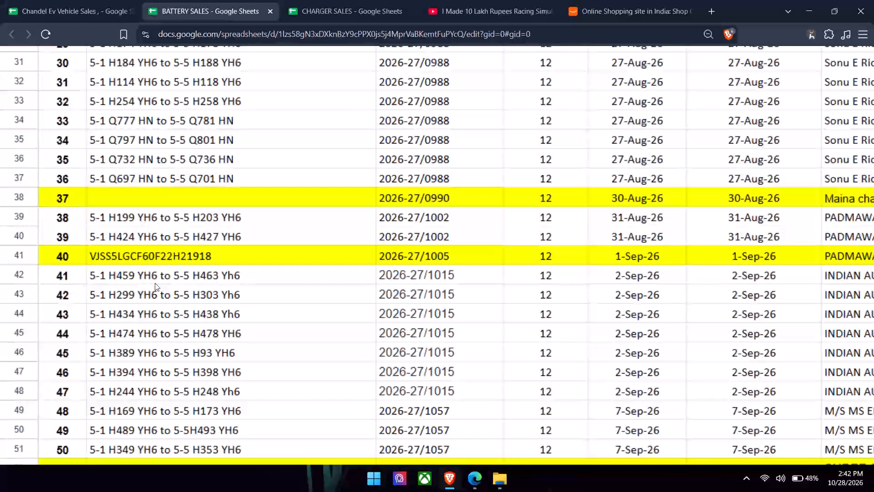
pyautogui.scroll(-2, 155, 283)
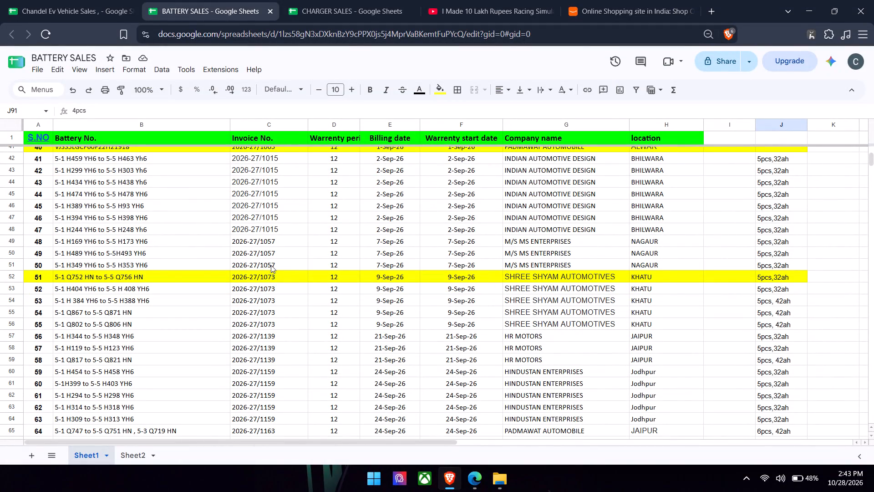
pyautogui.hscroll(2, 76, 282)
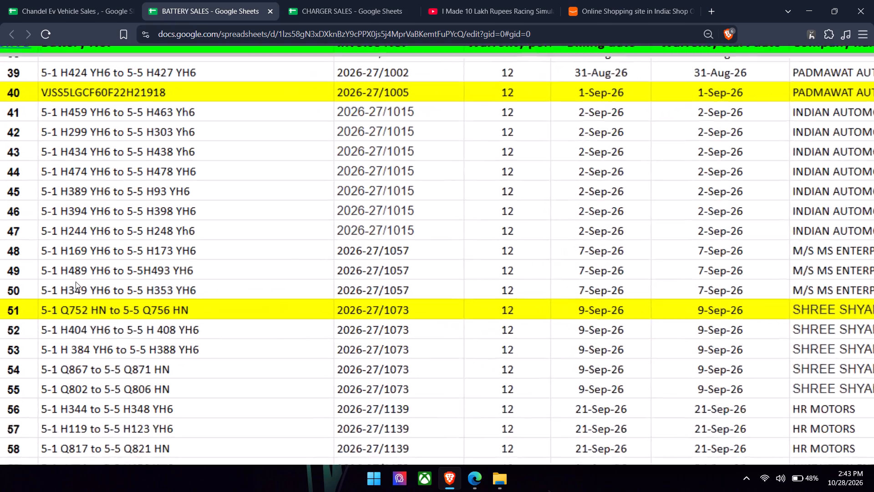
pyautogui.scroll(-5, 76, 282)
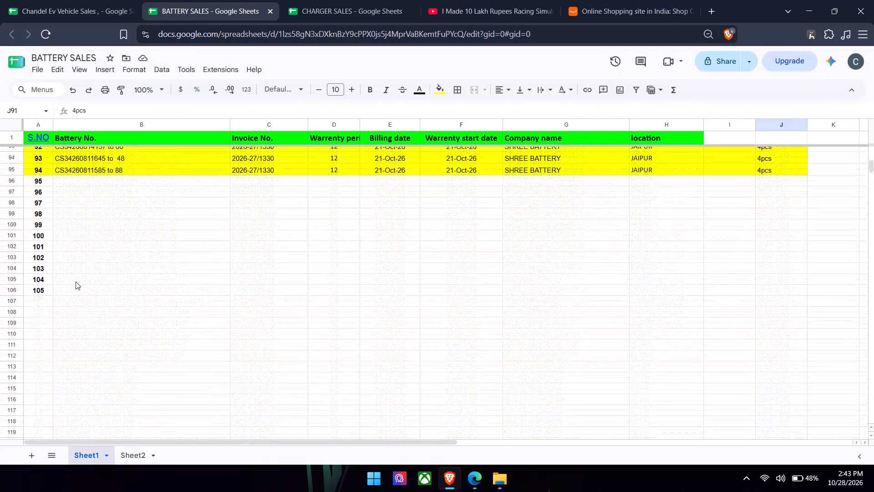
pyautogui.scroll(4, 76, 282)
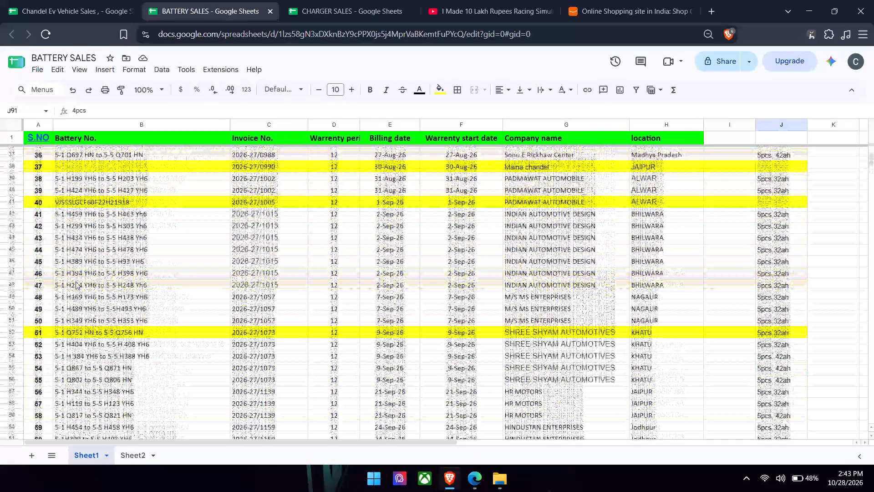
pyautogui.scroll(2, 76, 282)
pyautogui.scroll(-1, 76, 282)
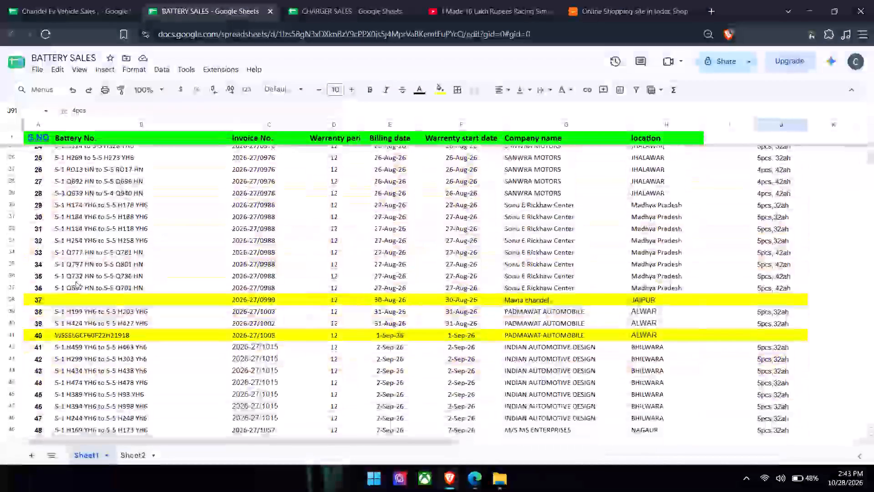
pyautogui.scroll(-1, 76, 282)
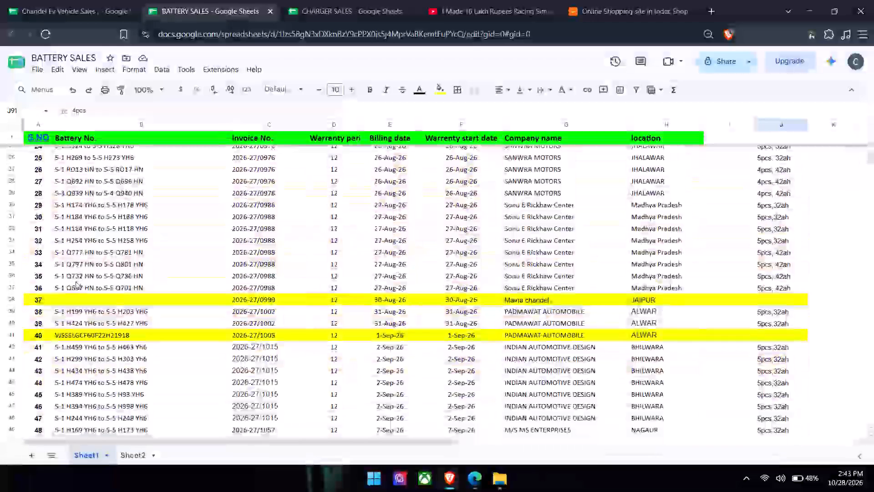
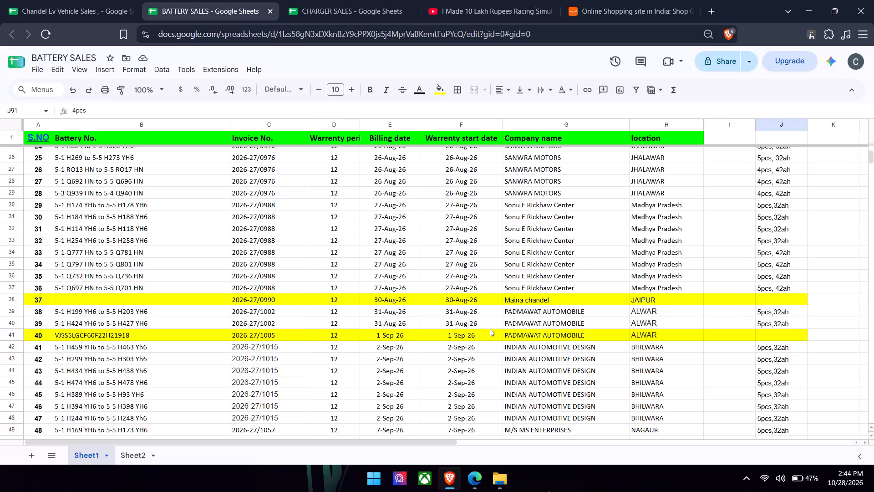
# Examine the BATTERY SALES entries from the top, checking the highlighted rows for invoices 2026-27/0990, 2026-27/1005 and 2026-27/1073.
pyautogui.scroll(9, 490, 328)
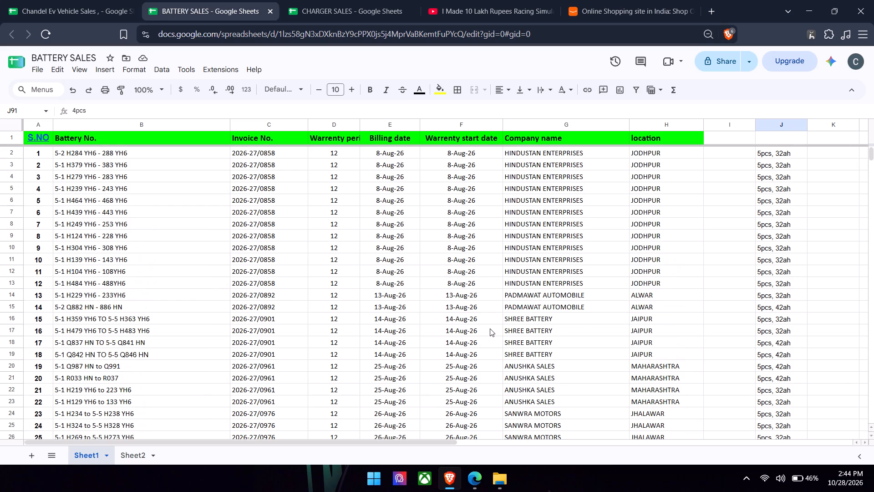
pyautogui.scroll(-5, 490, 328)
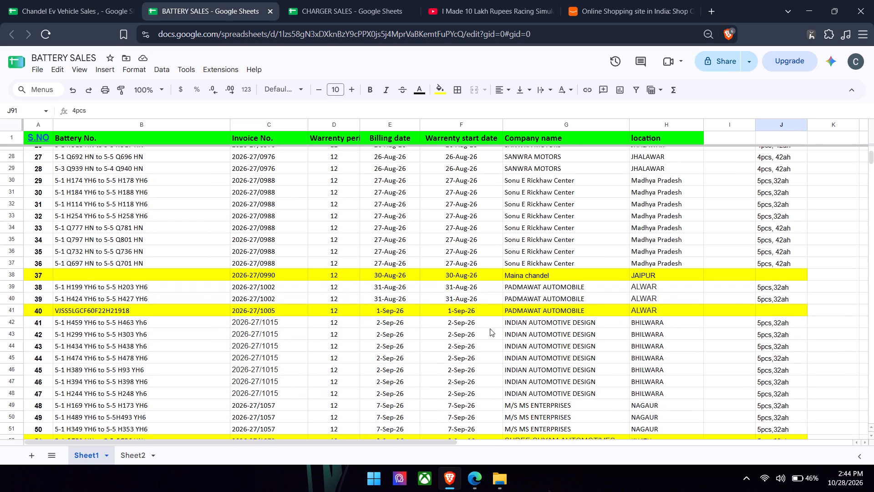
pyautogui.scroll(-3, 490, 328)
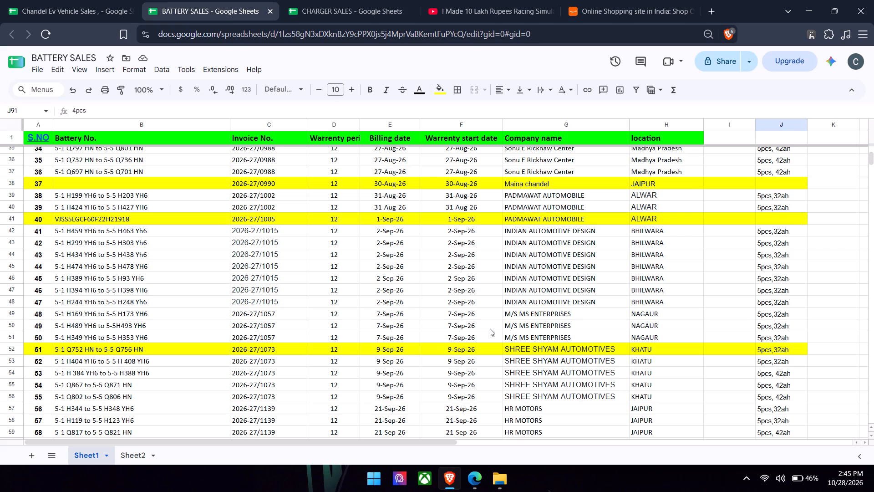
pyautogui.click(771, 214)
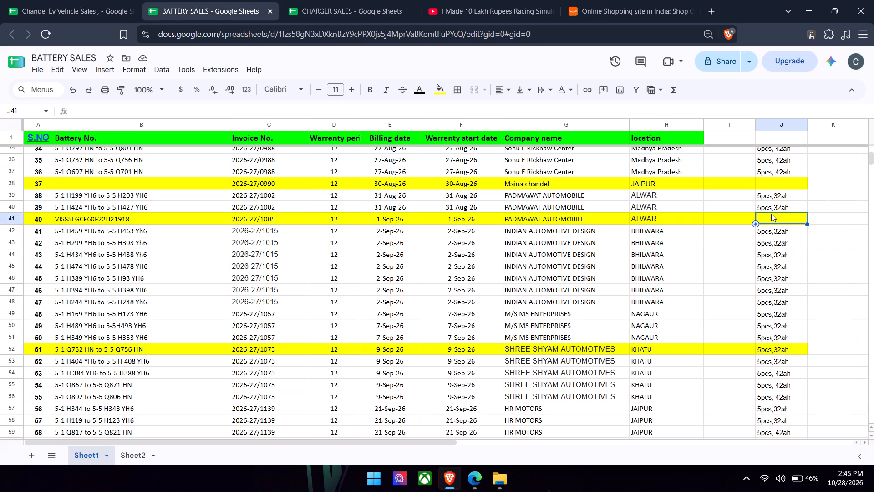
pyautogui.scroll(-2, 776, 205)
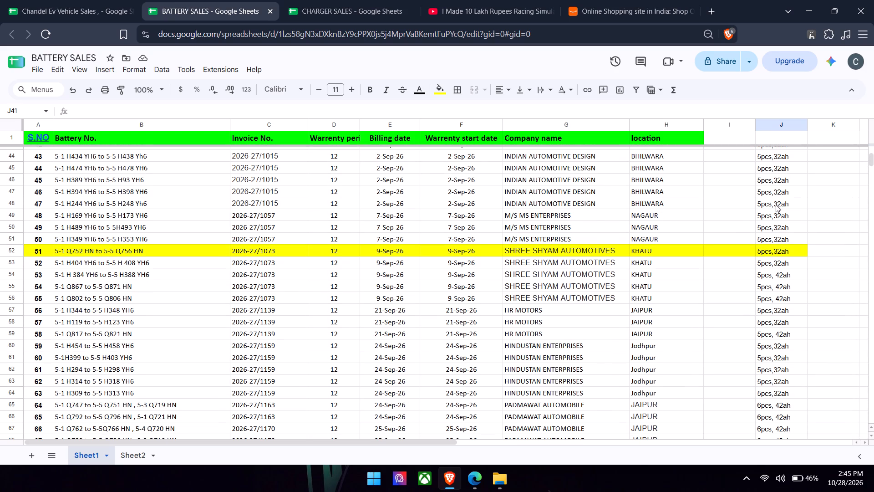
pyautogui.scroll(-1, 776, 205)
pyautogui.hscroll(1, 510, 256)
pyautogui.click(119, 254)
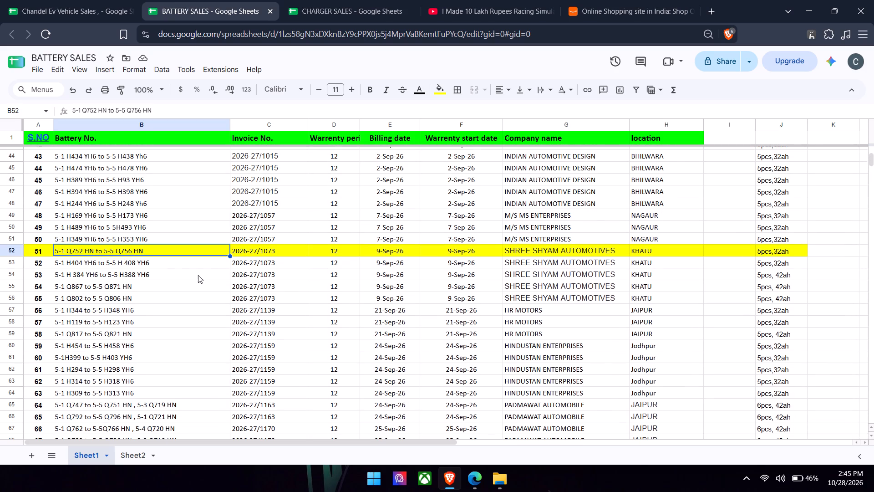
pyautogui.hscroll(2, 198, 275)
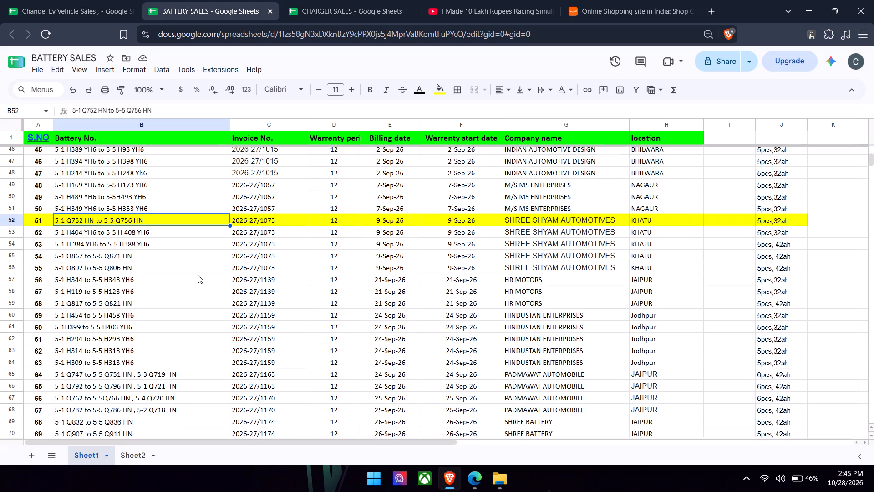
pyautogui.hscroll(1, 198, 275)
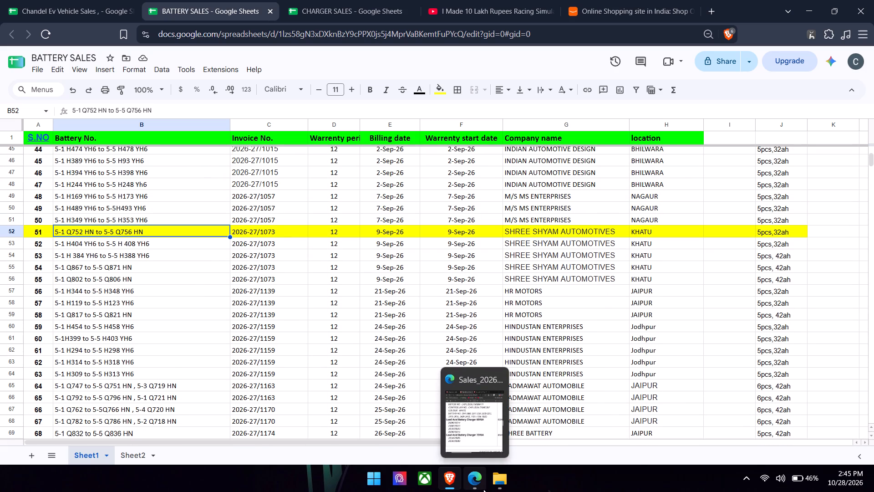
# Switch to Microsoft Edge and reopen the closed Shree Shyam Automotives (Khatu) sales invoice.
pyautogui.click(483, 489)
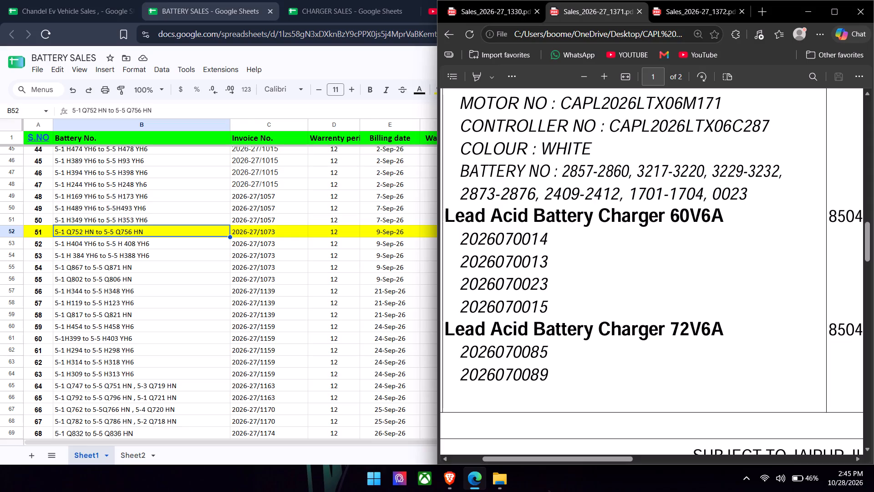
pyautogui.hotkey('ctrl', 'shift', 't')
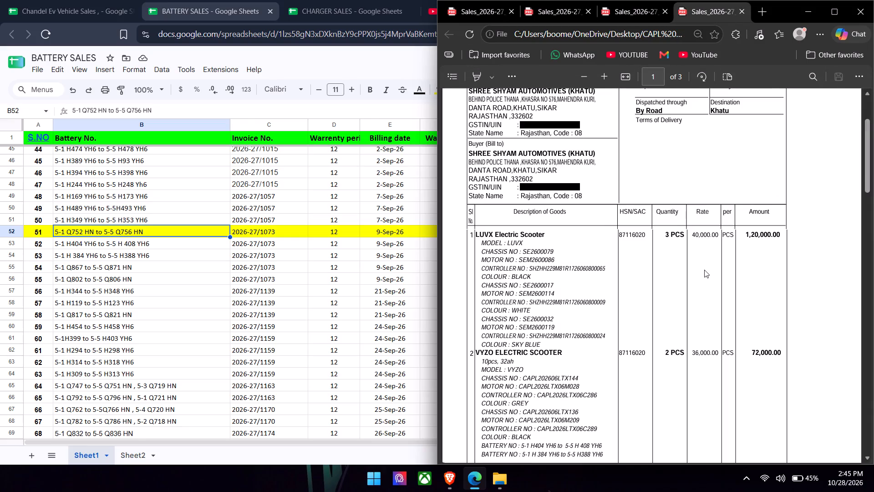
# Return to BATTERY SALES in Brave and look over its Sheet2 summary, Chandel Ev Vehicle Sales and CHARGER SALES.
pyautogui.click(120, 451)
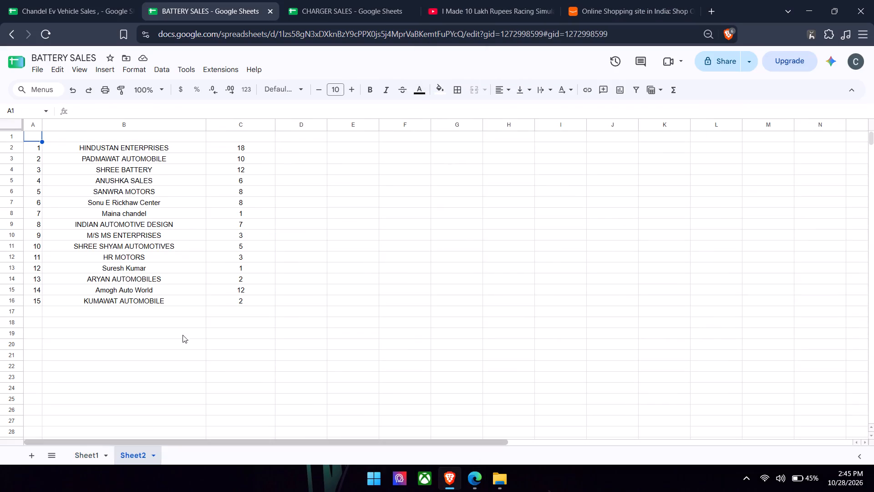
pyautogui.click(82, 456)
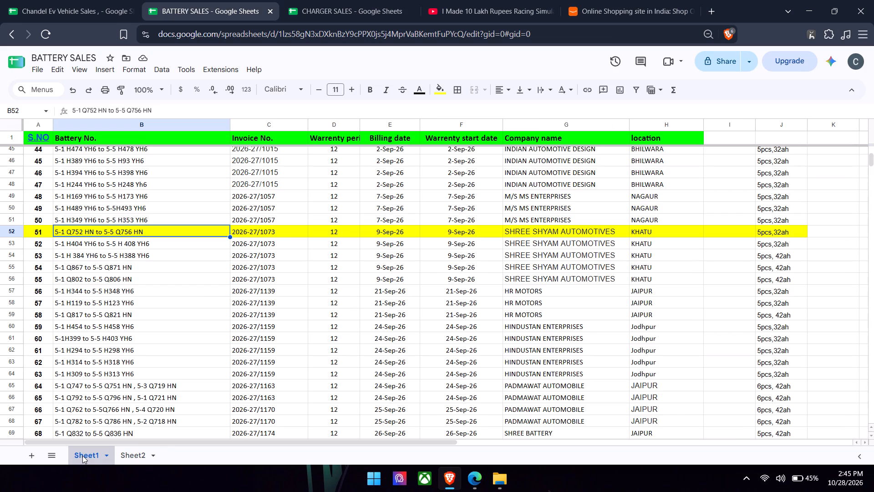
pyautogui.click(114, 0)
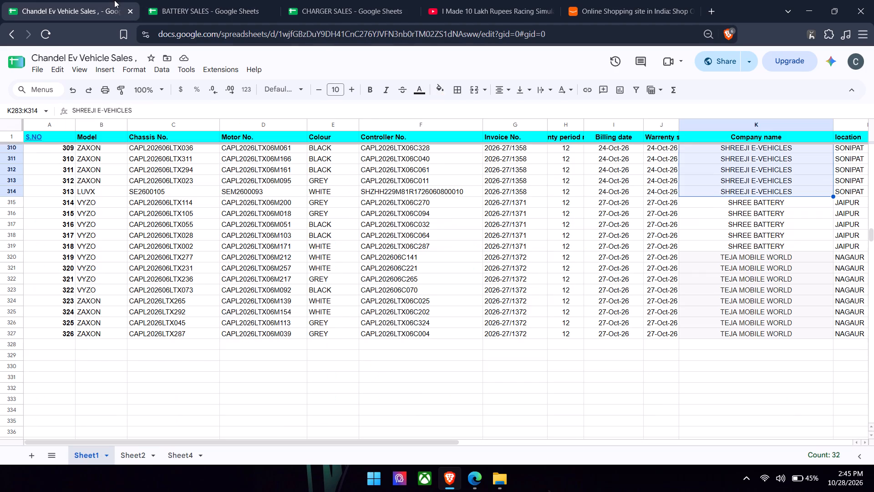
pyautogui.scroll(2, 351, 405)
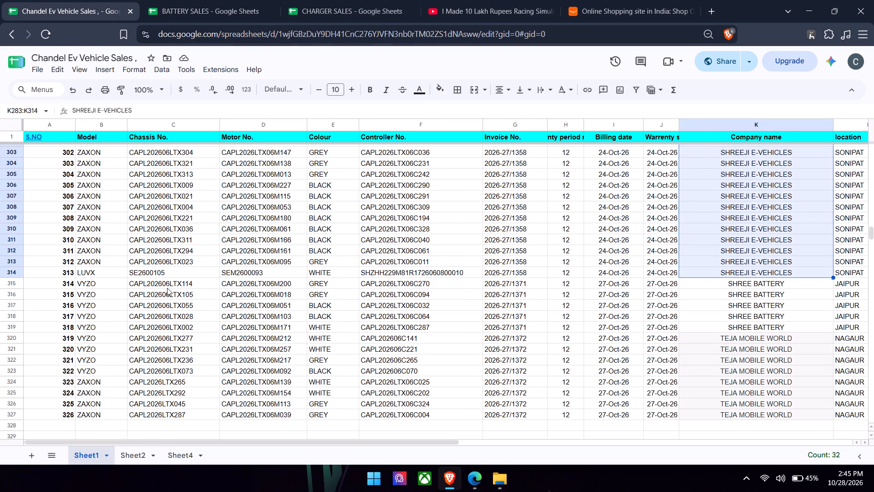
pyautogui.click(149, 0)
pyautogui.click(357, 0)
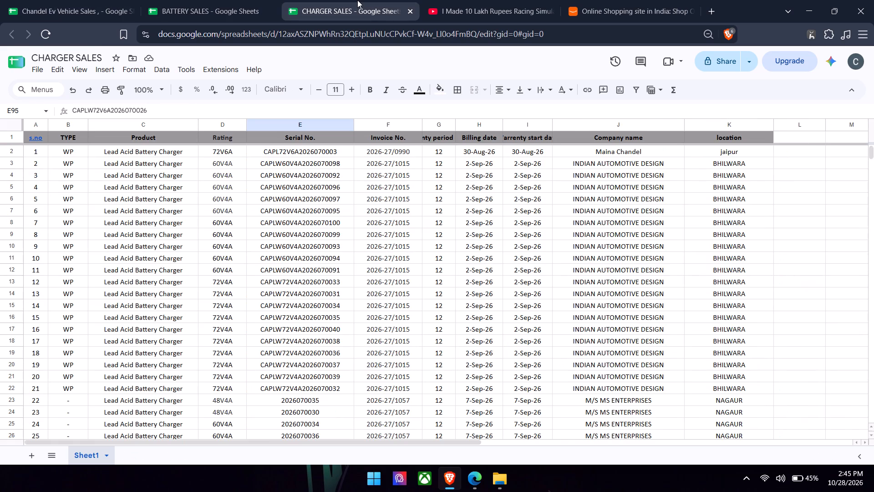
pyautogui.click(224, 0)
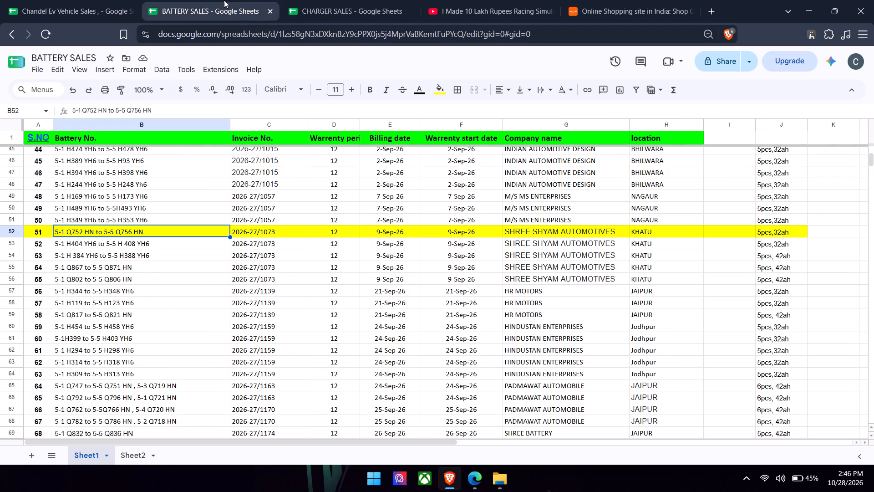
# Look through the BATTERY SALES entries and select the ANUSHKA SALES records of invoice 2026-27/0961, from battery number to company name.
pyautogui.scroll(-1, 423, 245)
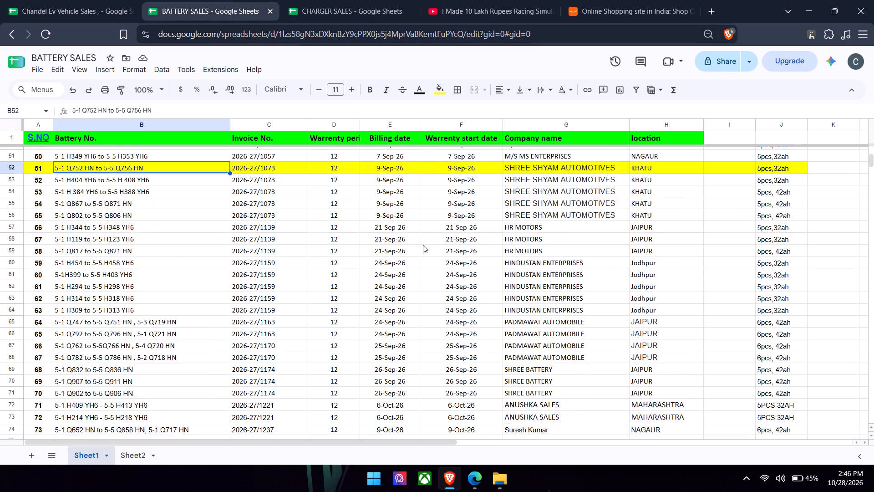
pyautogui.scroll(-4, 423, 245)
pyautogui.scroll(1, 423, 245)
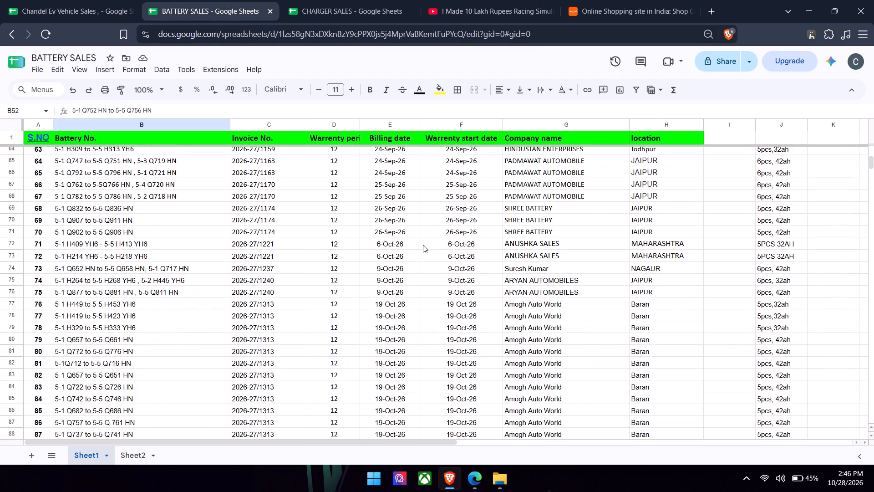
pyautogui.scroll(1, 423, 245)
pyautogui.scroll(5, 590, 353)
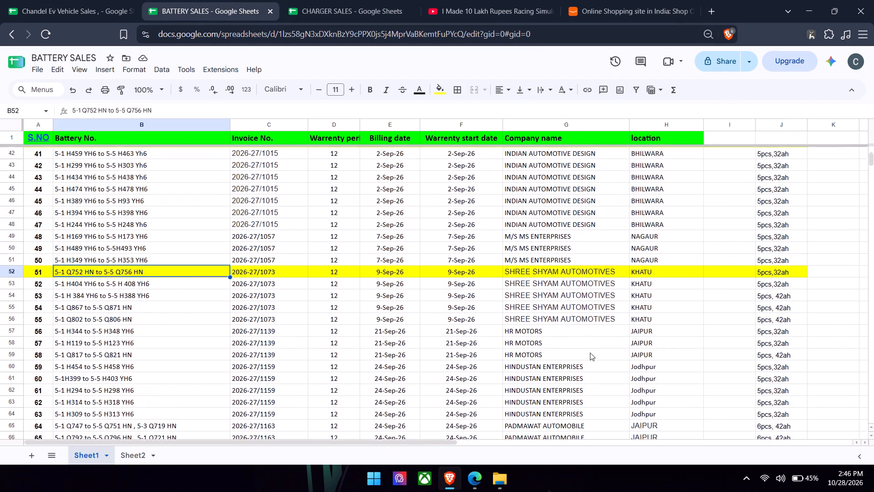
pyautogui.scroll(4, 590, 353)
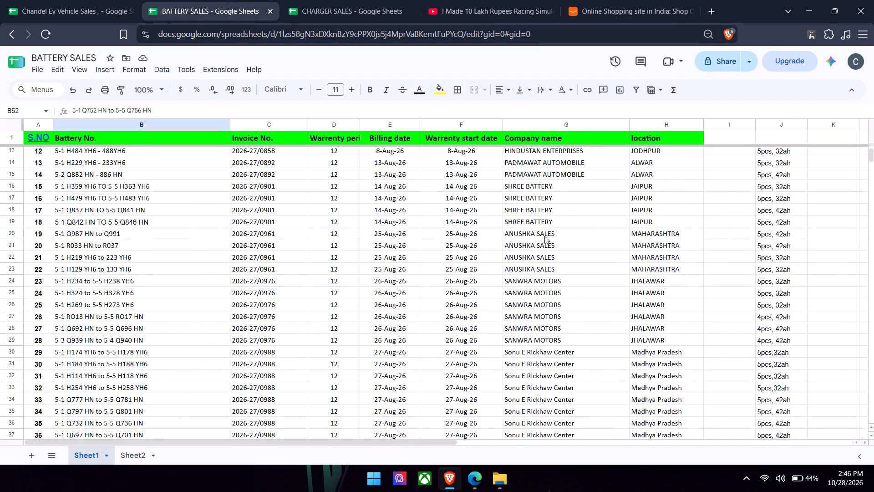
pyautogui.hscroll(3, 544, 236)
pyautogui.moveTo(94, 233); pyautogui.dragTo(111, 299)
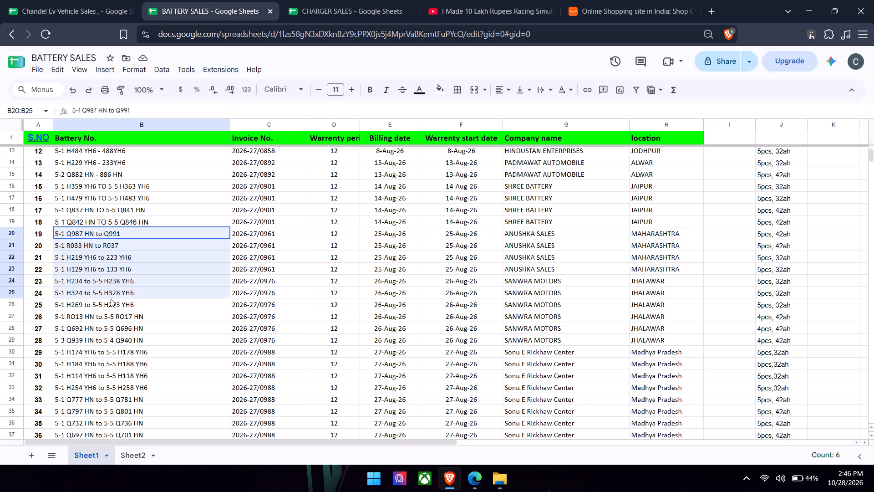
pyautogui.moveTo(111, 299); pyautogui.dragTo(548, 266)
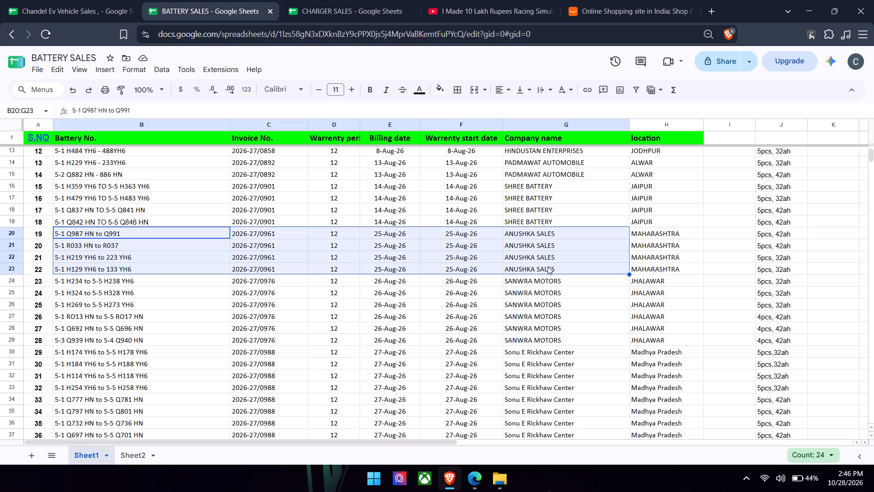
# Review the CHARGER SALES entries, selecting the ANUSHKA SALES company cells of invoice 2026-27/1221 for comparison.
pyautogui.click(315, 0)
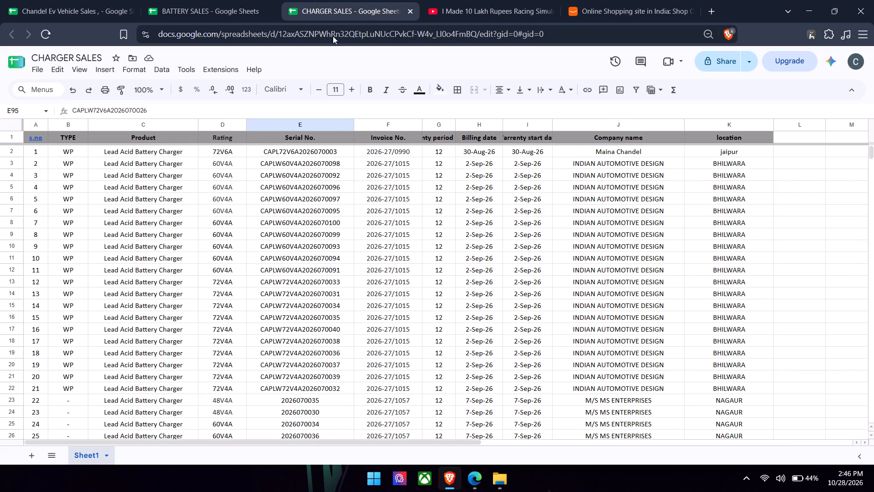
pyautogui.scroll(-9, 637, 405)
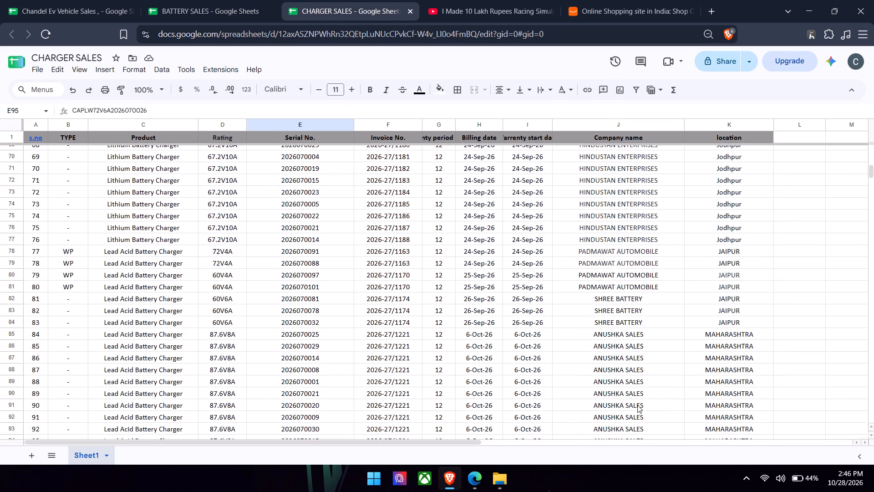
pyautogui.scroll(-1, 637, 405)
pyautogui.moveTo(602, 220); pyautogui.dragTo(584, 333)
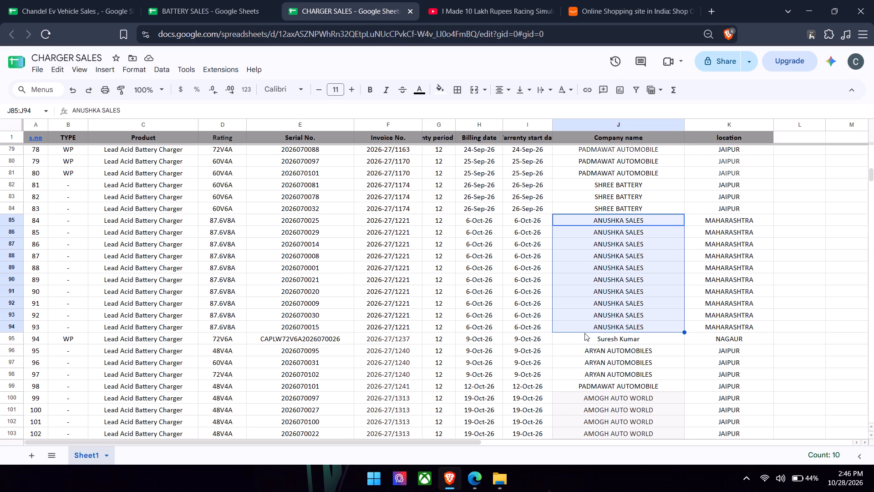
pyautogui.scroll(14, 584, 333)
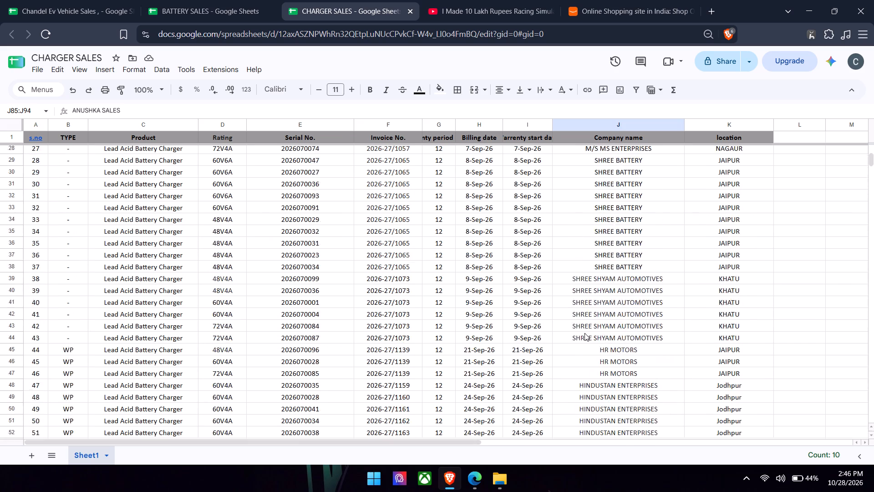
pyautogui.scroll(13, 584, 333)
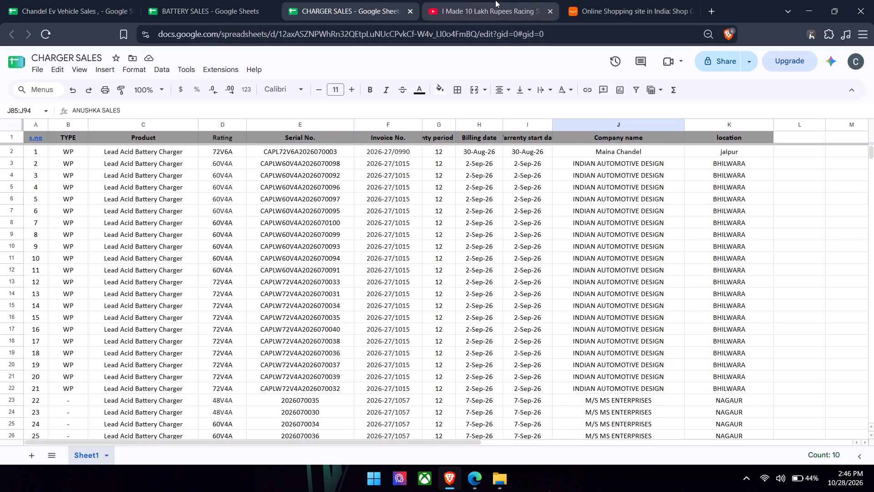
# Return to BATTERY SALES and examine the August entries above the ANUSHKA SALES records.
pyautogui.click(221, 0)
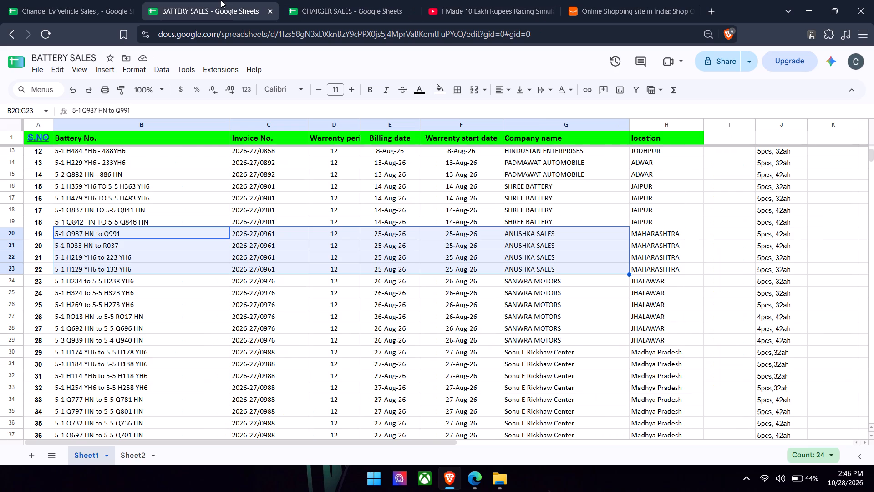
pyautogui.scroll(15, 360, 293)
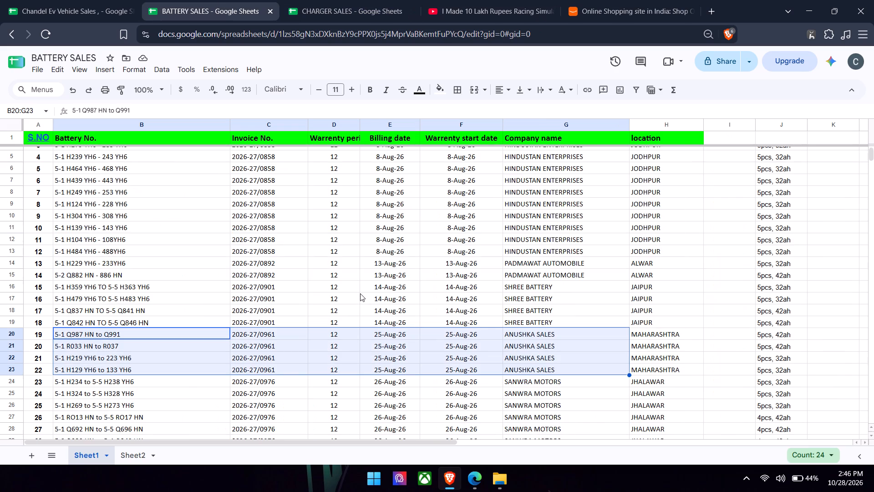
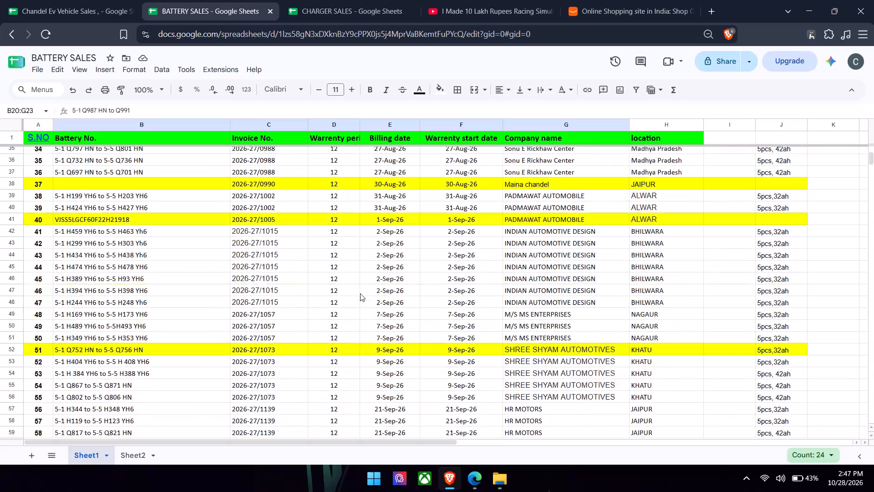
# Look through the September and October entries in BATTERY SALES, down to the highlighted SHREE BATTERY rows of invoice 2026-27/1330.
pyautogui.scroll(-4, 360, 293)
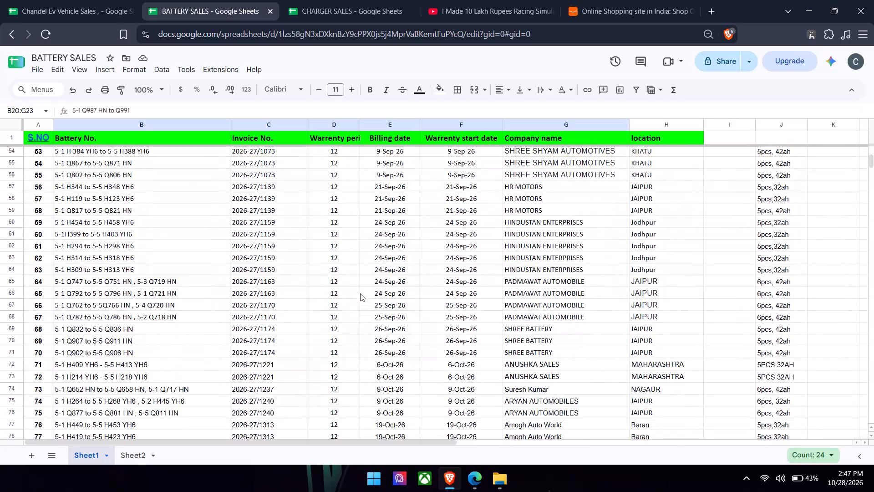
pyautogui.scroll(-1, 360, 293)
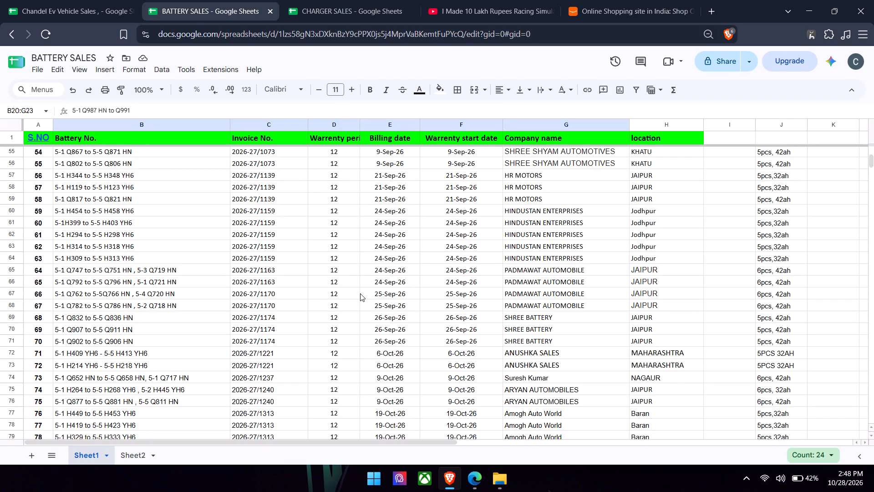
pyautogui.scroll(-6, 360, 293)
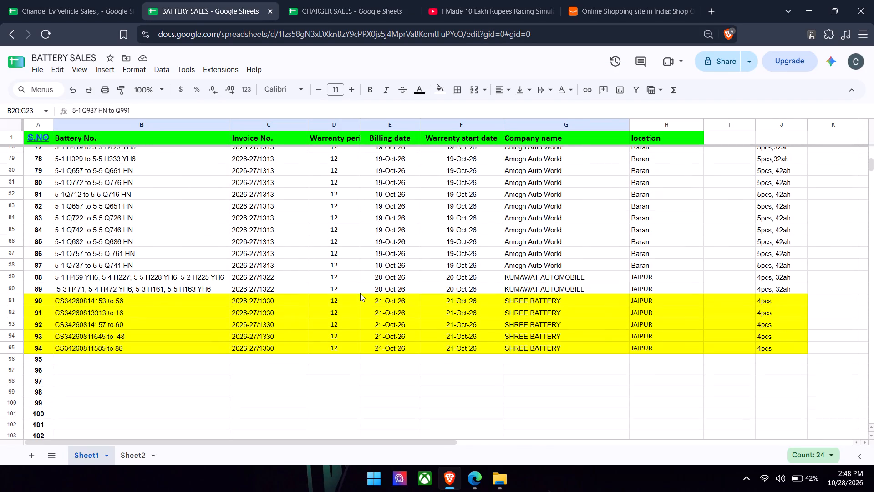
pyautogui.scroll(4, 360, 293)
pyautogui.scroll(-1, 360, 293)
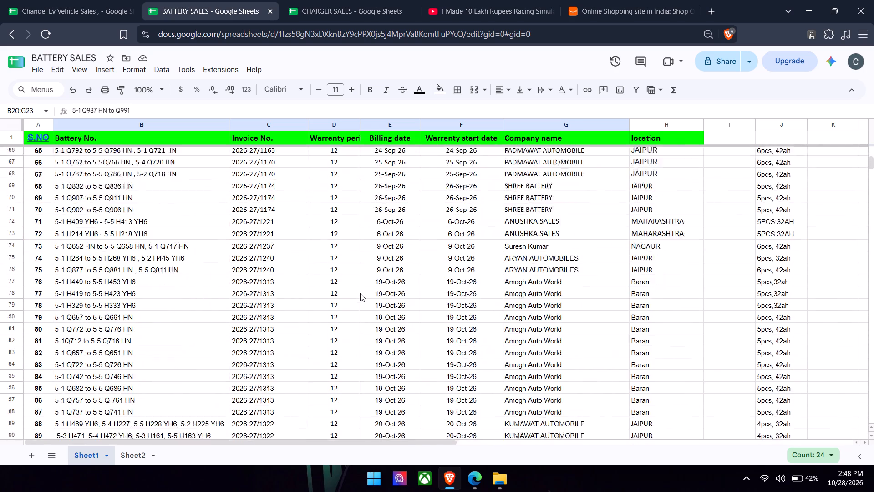
pyautogui.scroll(-2, 360, 293)
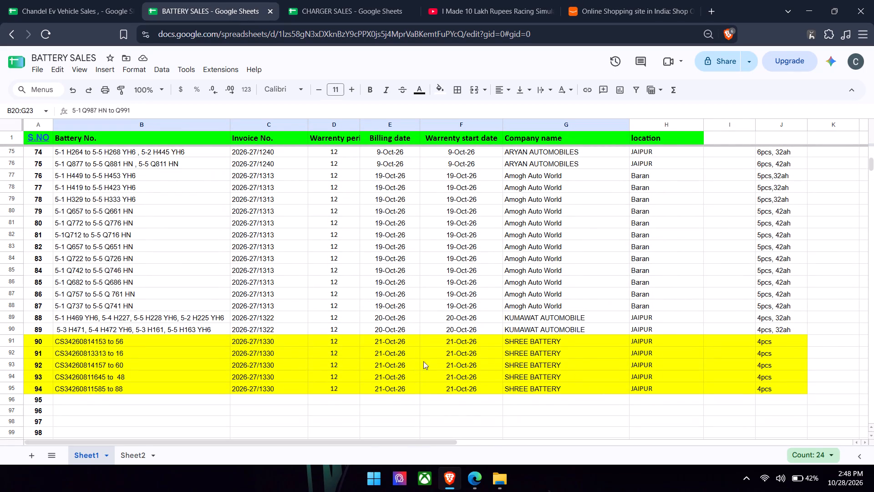
# Switch to the invoice PDFs in Edge and view the buyer and goods details of SHREE BATTERY invoice 2026-27/1371.
pyautogui.click(478, 481)
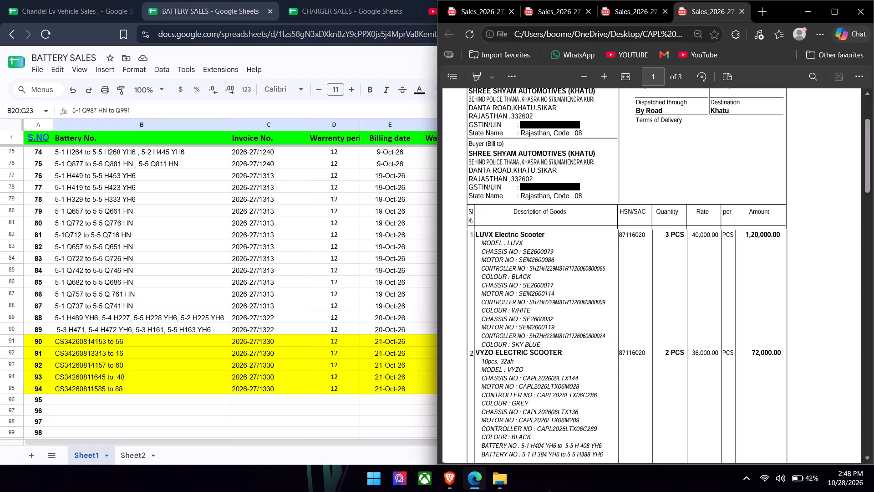
pyautogui.click(547, 8)
pyautogui.scroll(7, 646, 348)
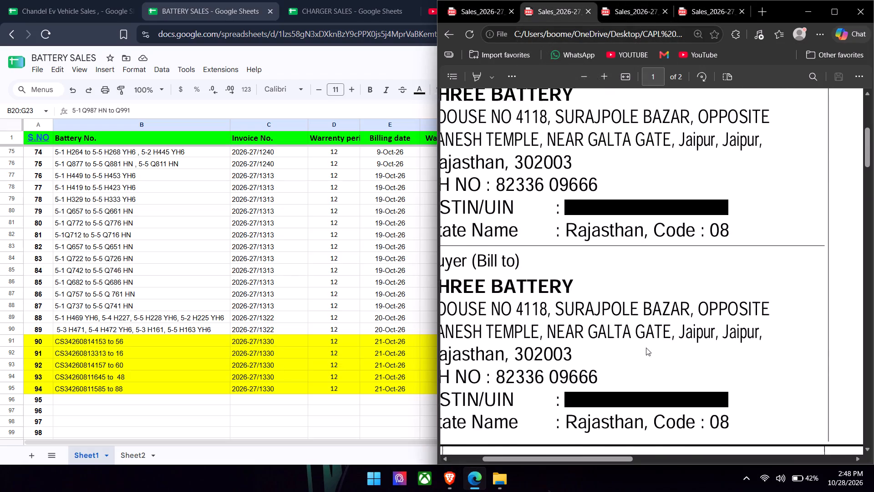
pyautogui.scroll(-3, 646, 348)
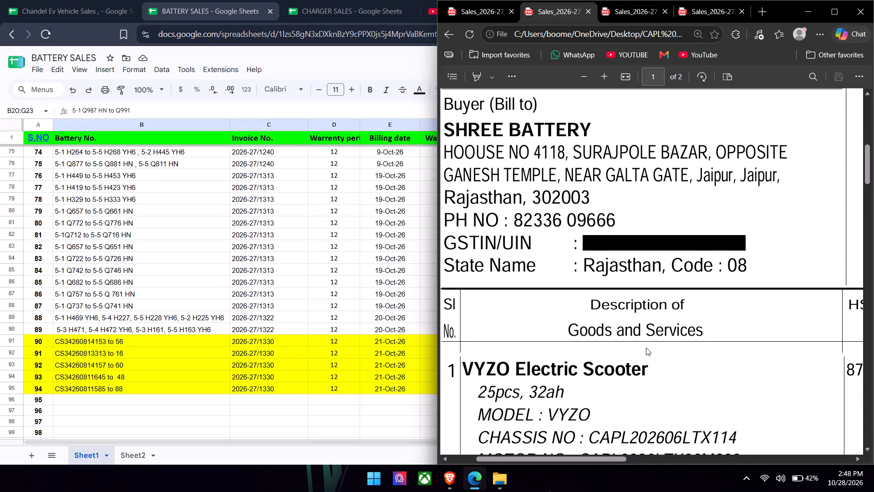
pyautogui.scroll(-1, 646, 348)
# Open the SHREE BATTERY invoice listing the CS34 battery numbers and check its battery quantity and numbers against the highlighted rows.
pyautogui.click(486, 14)
pyautogui.scroll(8, 680, 327)
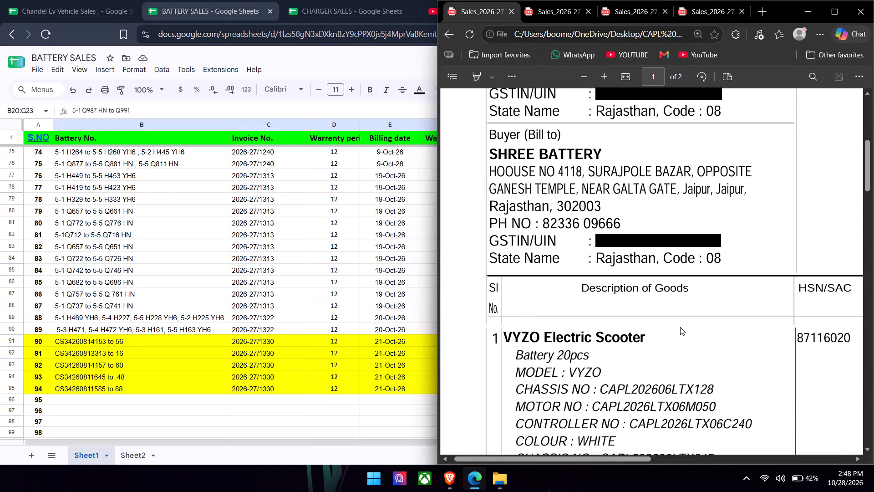
pyautogui.scroll(2, 680, 327)
pyautogui.scroll(-1, 680, 327)
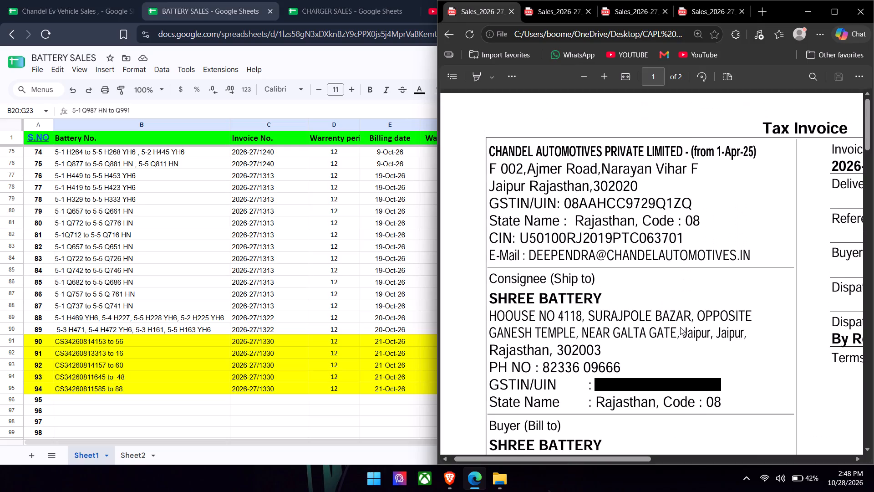
pyautogui.scroll(-2, 680, 327)
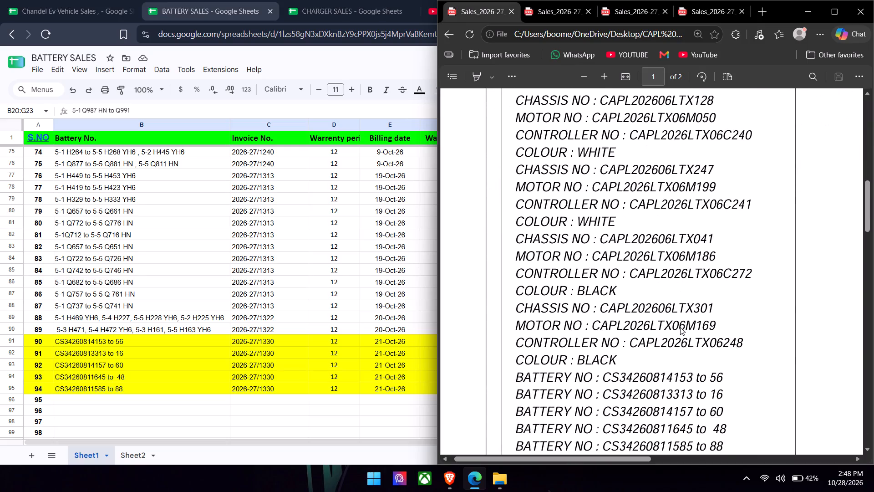
pyautogui.scroll(-2, 680, 327)
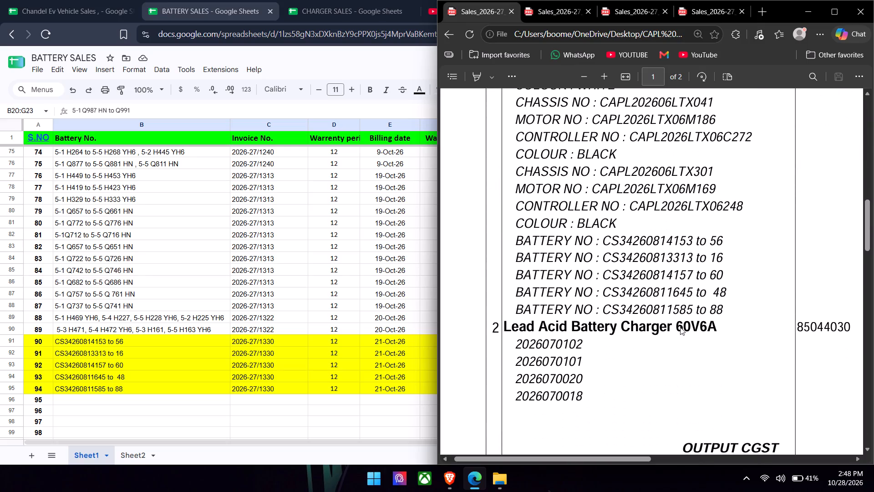
pyautogui.scroll(-1, 680, 327)
pyautogui.scroll(4, 706, 359)
pyautogui.scroll(-1, 706, 359)
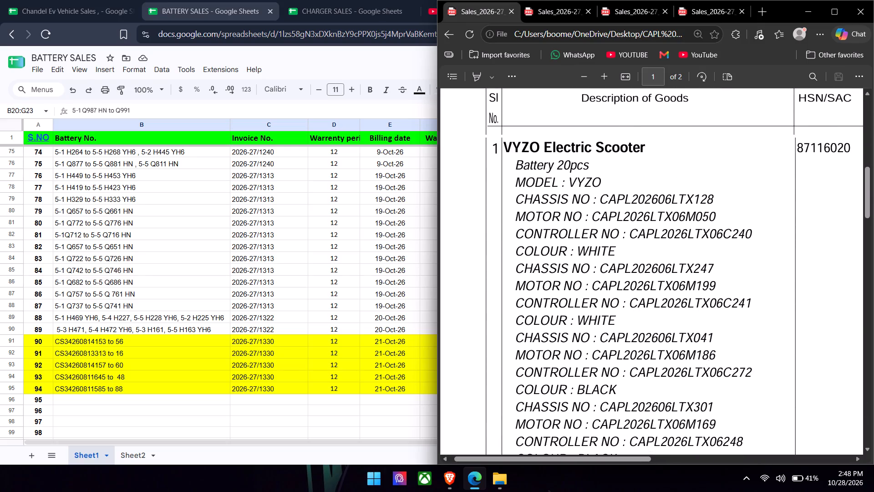
pyautogui.moveTo(589, 166); pyautogui.dragTo(623, 171)
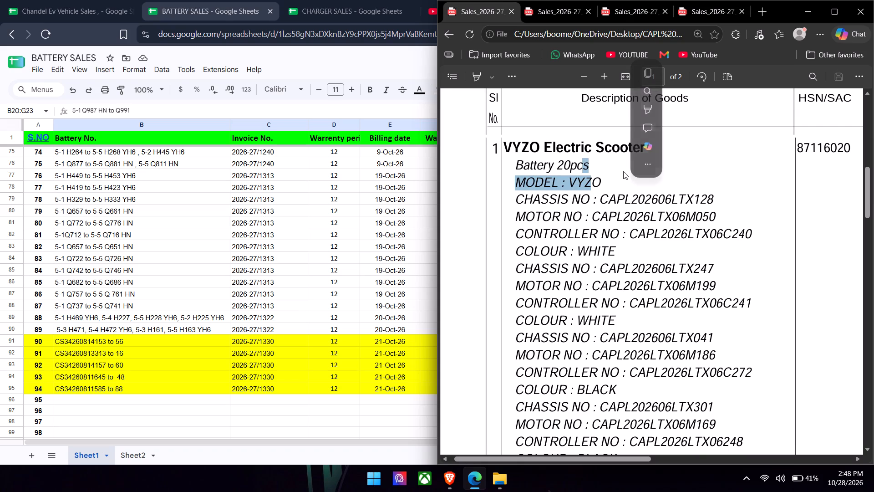
pyautogui.click(623, 171)
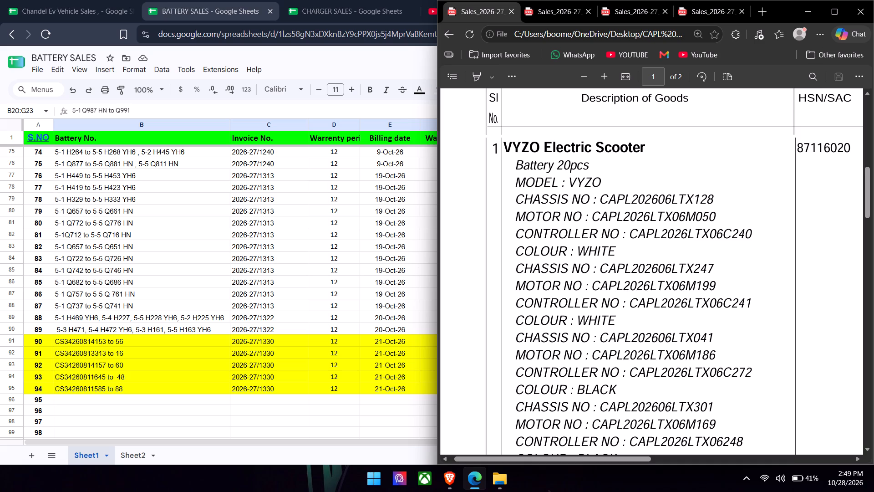
# Review the chassis, battery and charger numbers on the first page of the SHREE BATTERY invoice alongside the BATTERY SALES rows.
pyautogui.scroll(-2, 628, 235)
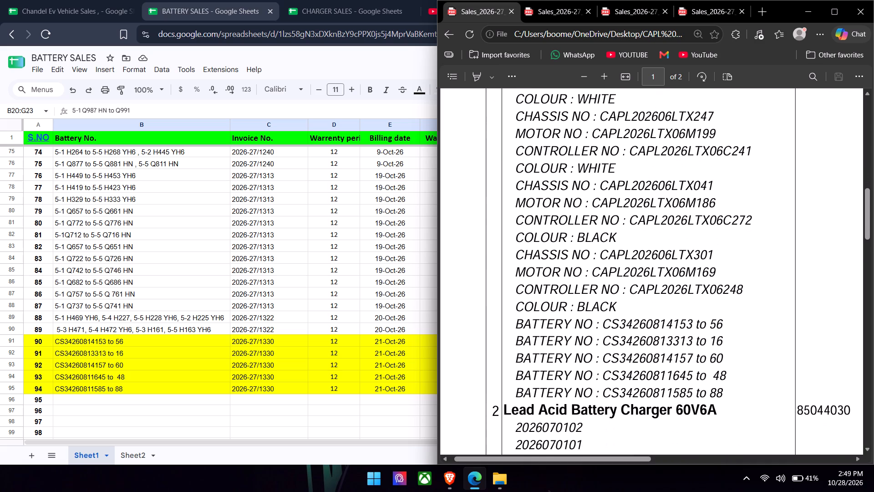
pyautogui.scroll(-4, 628, 235)
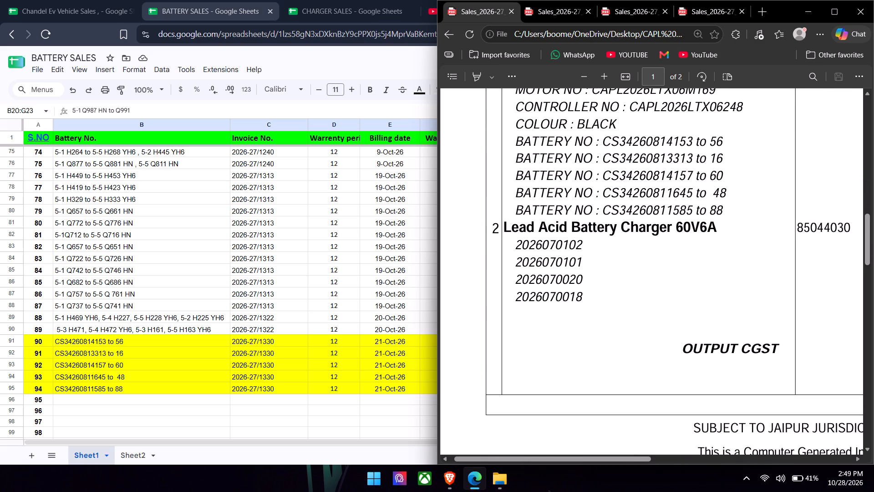
pyautogui.scroll(-1, 628, 235)
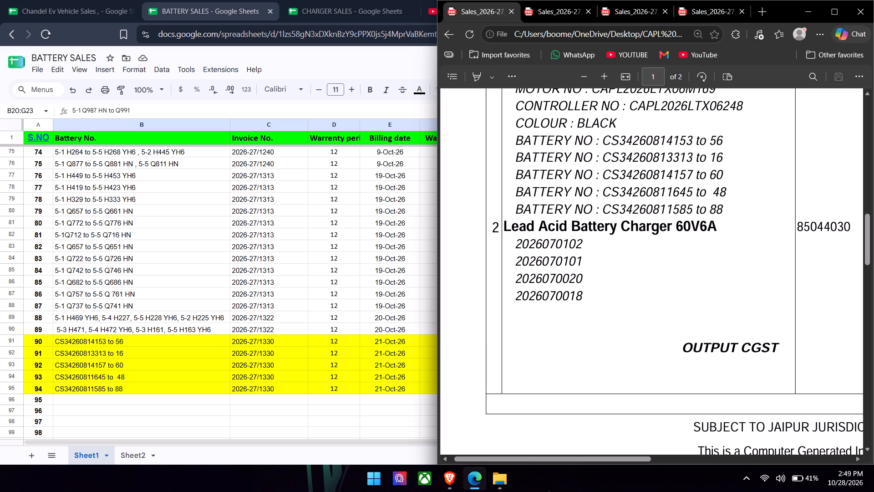
pyautogui.scroll(-1, 628, 235)
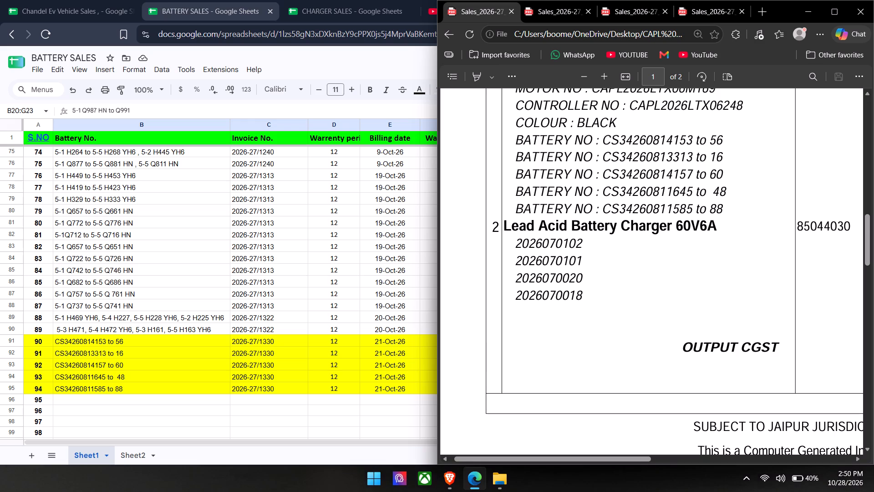
pyautogui.scroll(4, 767, 230)
pyautogui.scroll(-1, 767, 230)
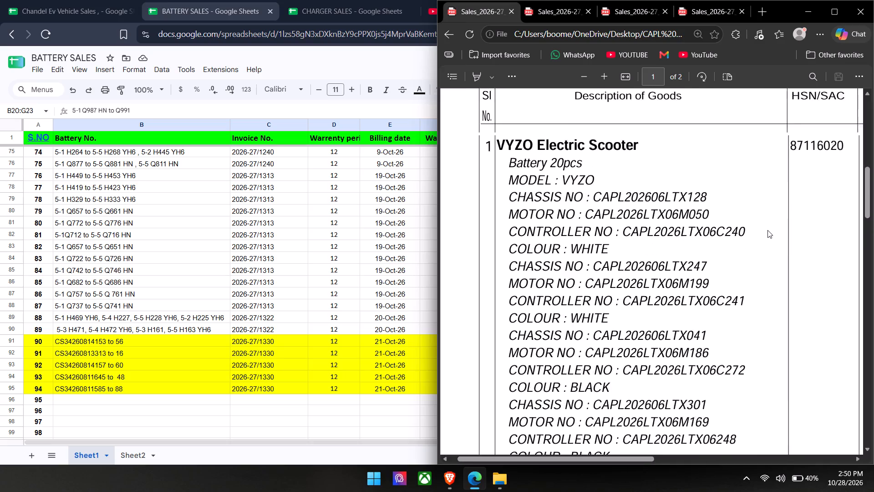
pyautogui.scroll(-4, 767, 230)
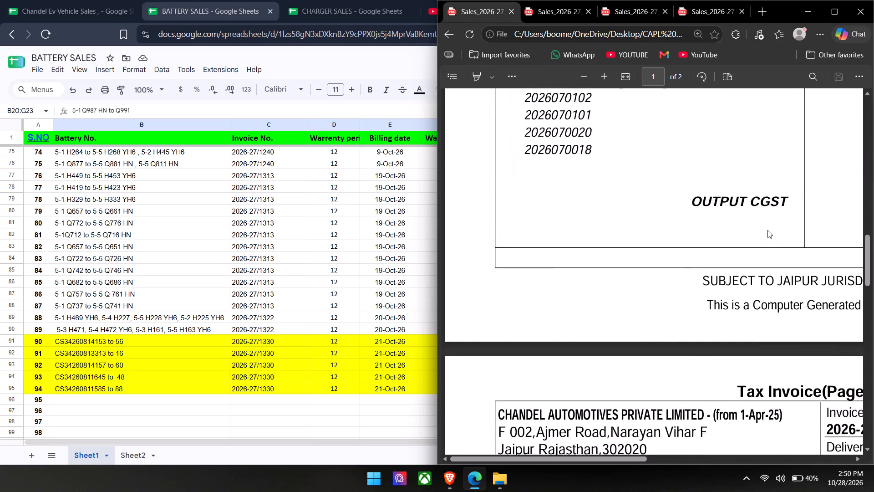
pyautogui.scroll(-1, 767, 230)
pyautogui.scroll(2, 767, 230)
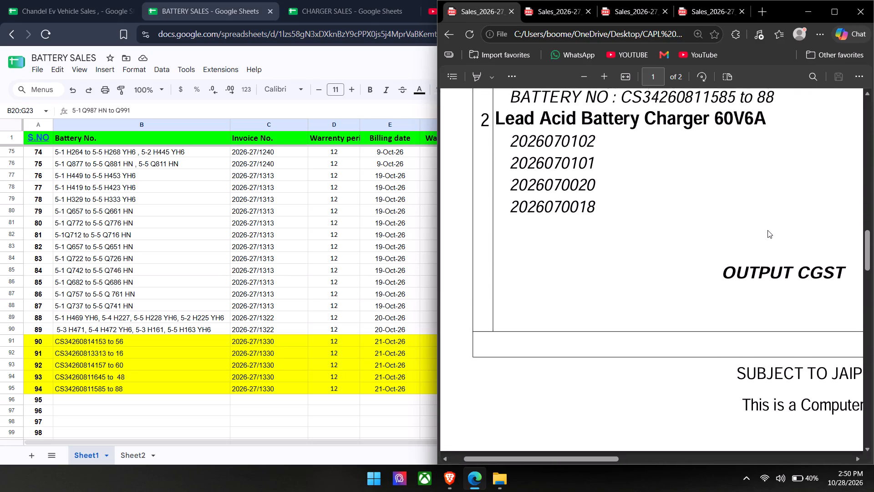
pyautogui.scroll(5, 767, 230)
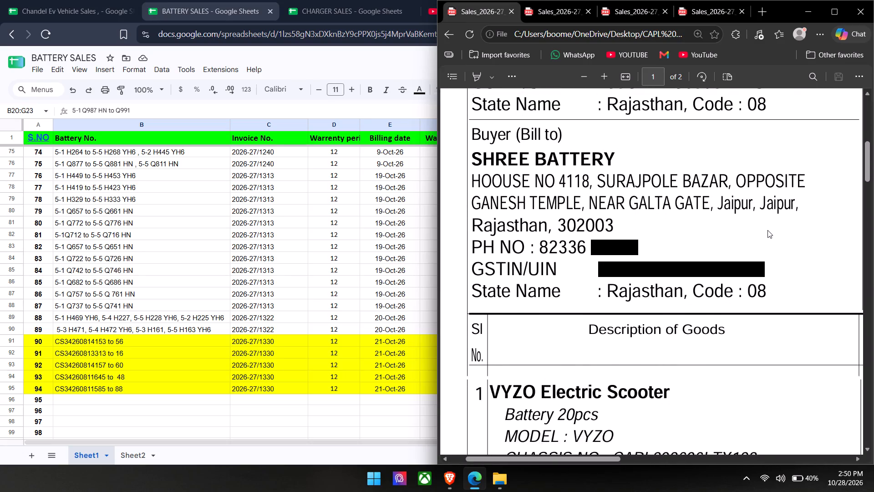
pyautogui.scroll(1, 767, 230)
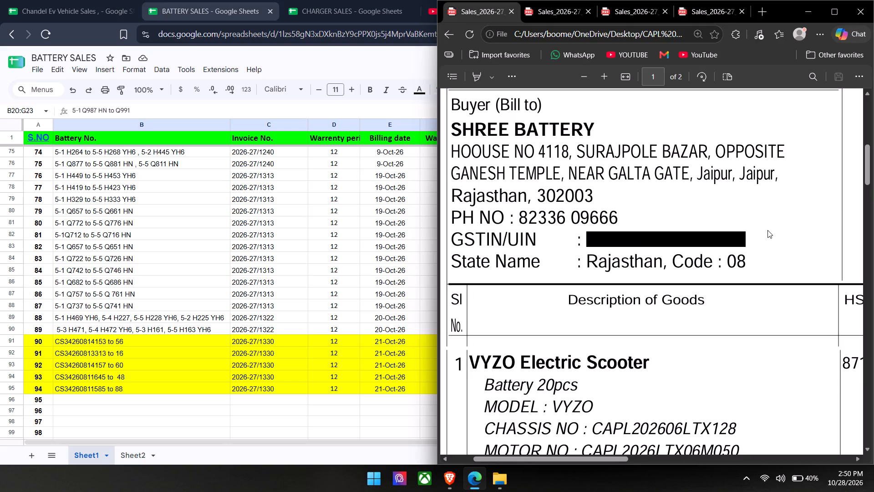
# Examine the second page of the SHREE BATTERY invoice, including its tax and total amounts.
pyautogui.scroll(1, 767, 230)
pyautogui.hscroll(2, 767, 230)
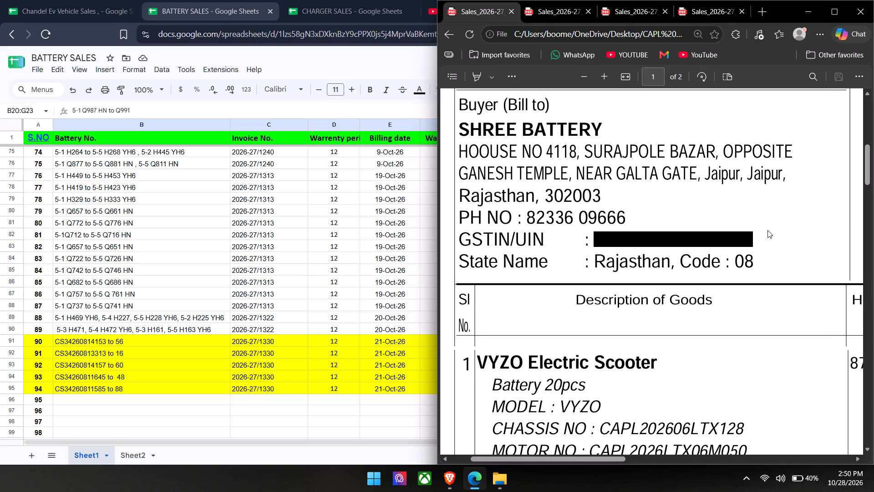
pyautogui.hscroll(1, 767, 230)
pyautogui.scroll(-11, 767, 230)
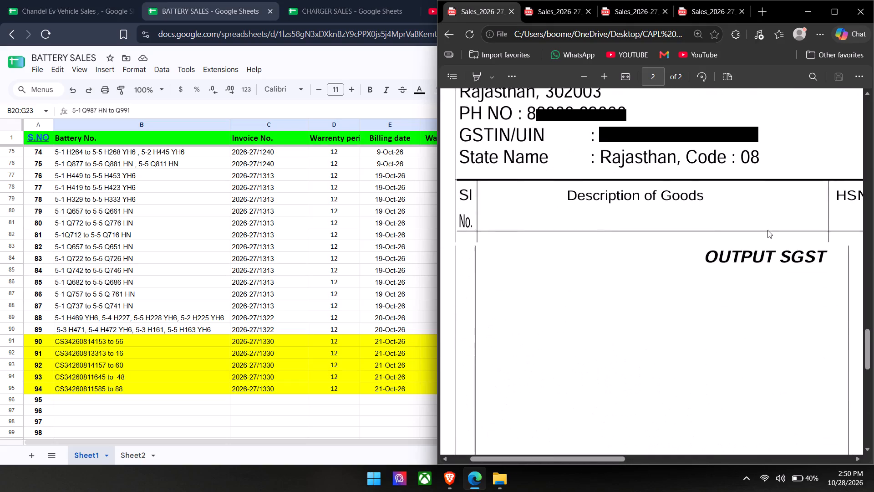
pyautogui.scroll(-2, 767, 230)
pyautogui.scroll(14, 767, 230)
pyautogui.scroll(-6, 767, 230)
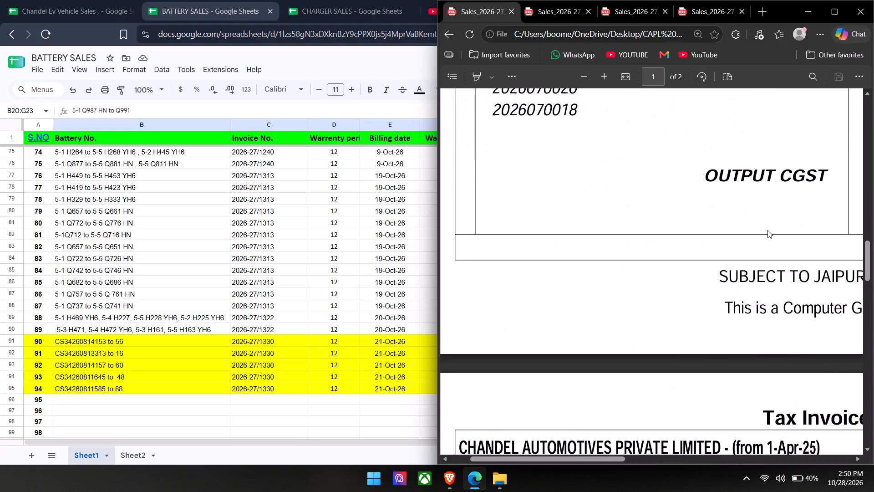
pyautogui.scroll(-4, 767, 230)
pyautogui.scroll(6, 767, 230)
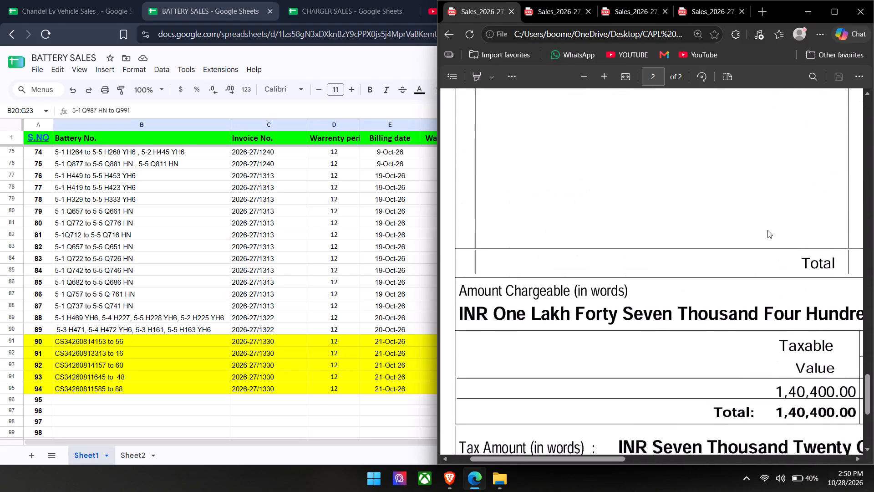
# Recheck the first page of the SHREE BATTERY invoice, from the seller and buyer details to the scooter and battery numbers.
pyautogui.scroll(10, 767, 230)
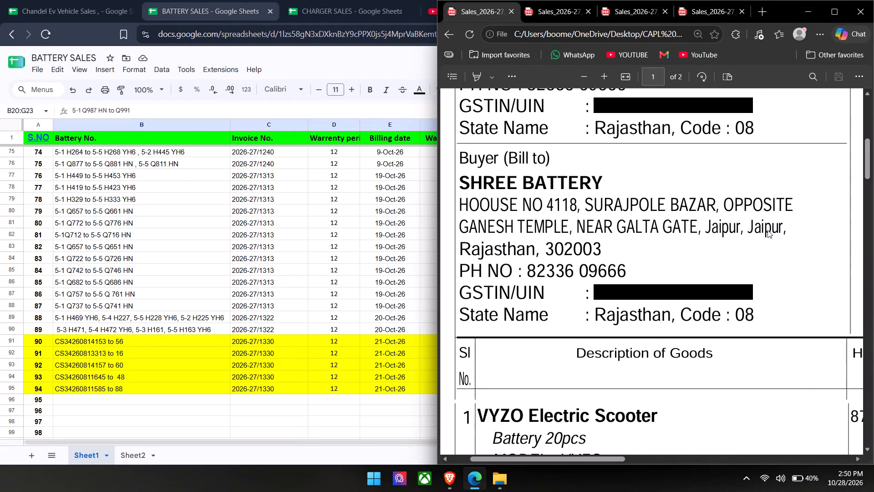
pyautogui.scroll(2, 767, 230)
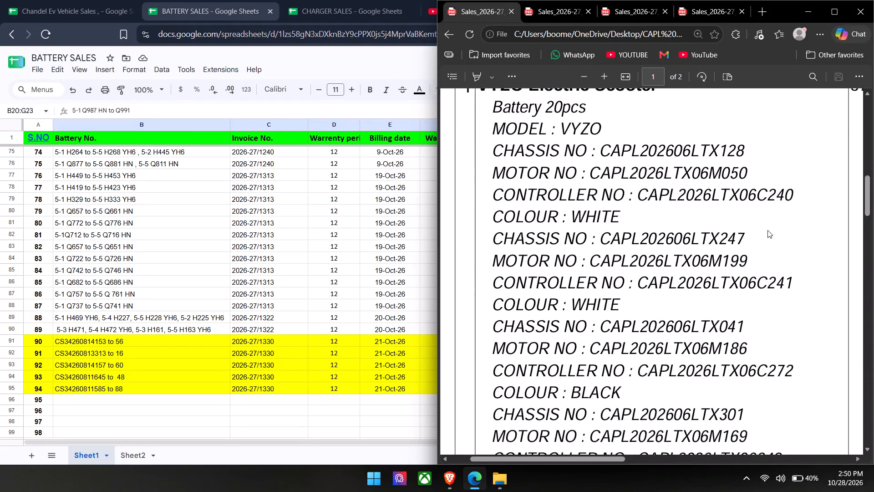
pyautogui.scroll(2, 767, 230)
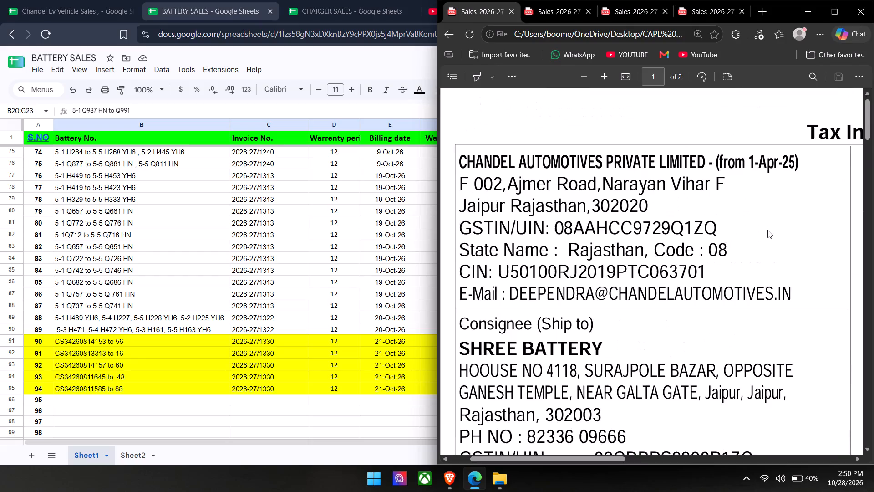
pyautogui.scroll(2, 767, 230)
pyautogui.scroll(-6, 767, 230)
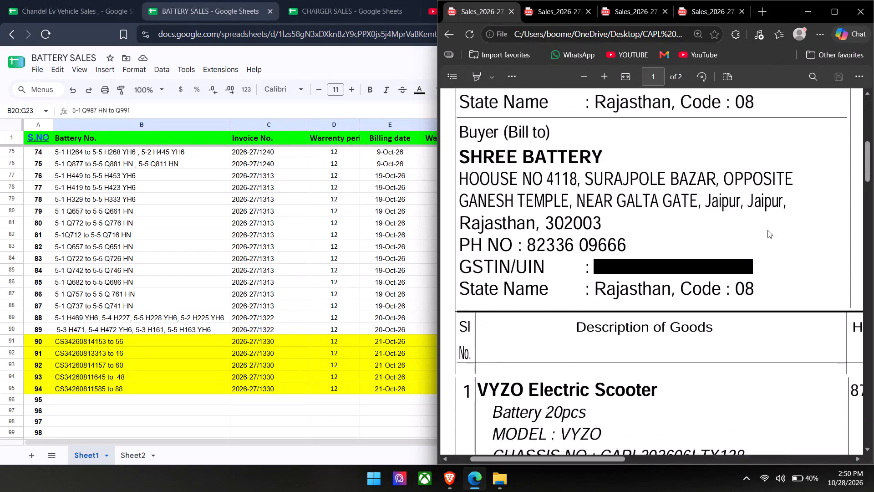
pyautogui.scroll(-2, 767, 230)
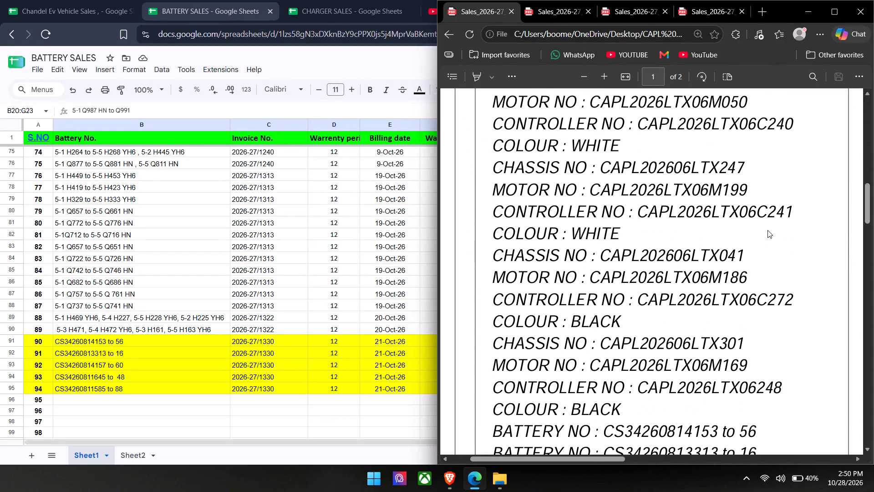
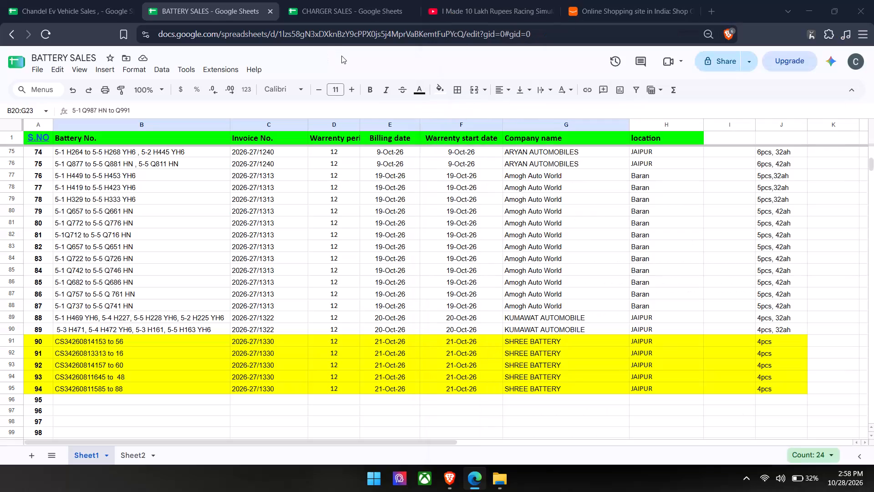
# Open the YouTube home page in a new tab and open the gaming PC build, room makeover and My Mix videos in separate tabs.
pyautogui.click(488, 0)
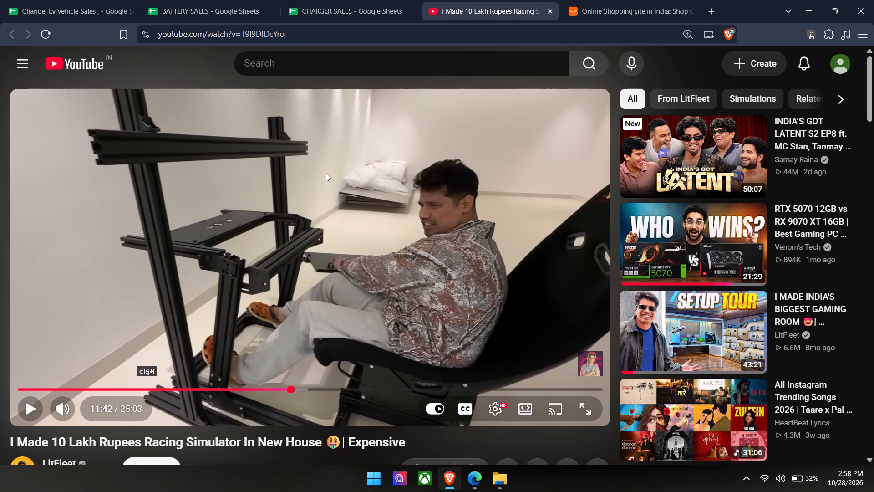
pyautogui.moveTo(51, 57); pyautogui.dragTo(401, 0)
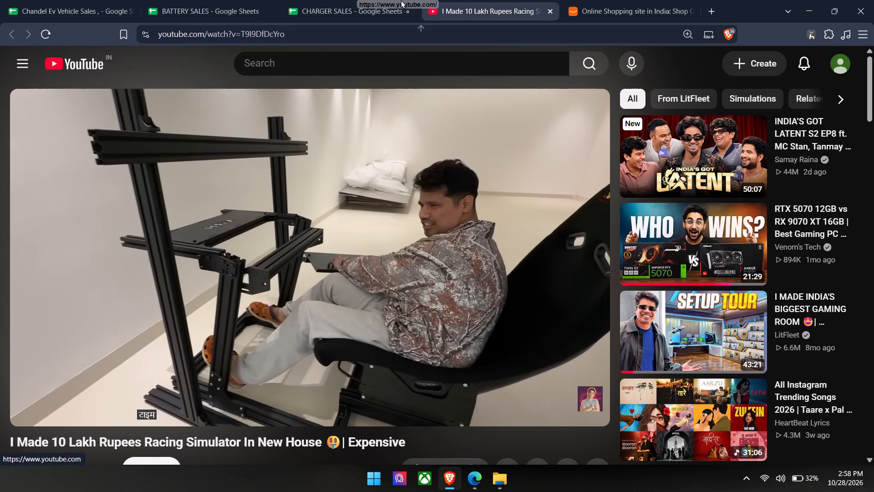
pyautogui.moveTo(401, 0); pyautogui.dragTo(406, 0)
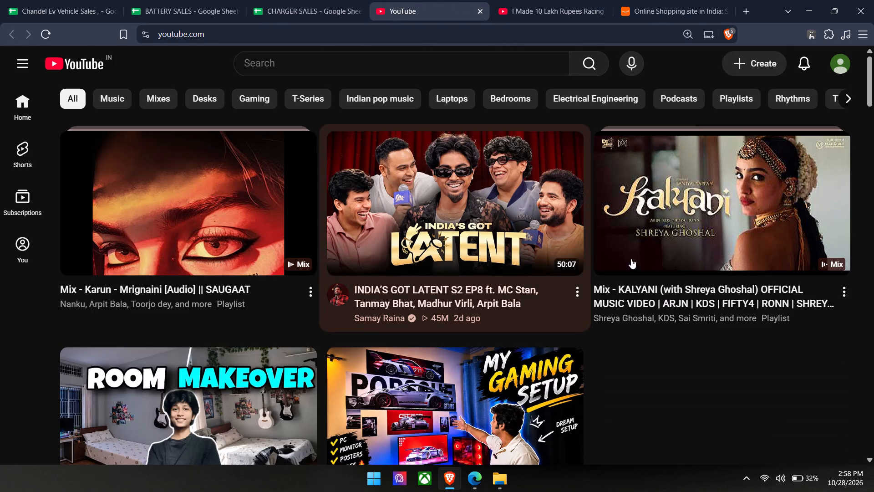
pyautogui.scroll(-1, 668, 363)
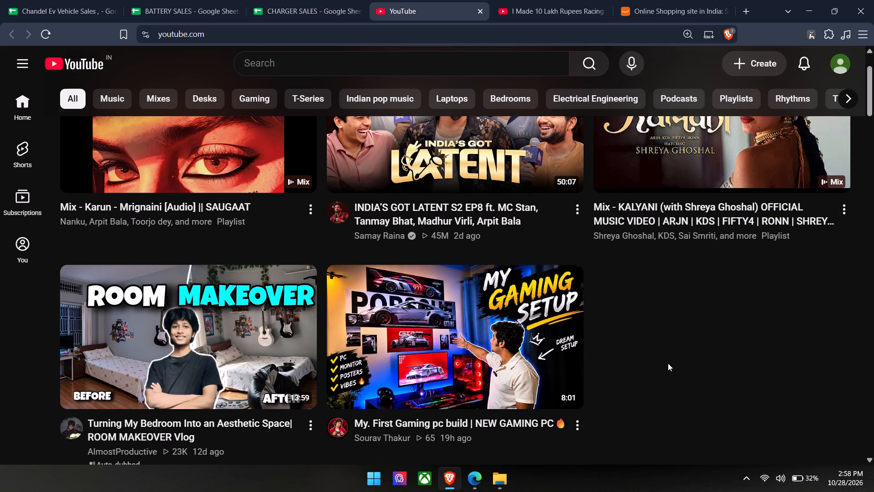
pyautogui.scroll(-1, 668, 363)
pyautogui.keyDown('ctrl'); pyautogui.click(465, 358); pyautogui.keyUp('ctrl')
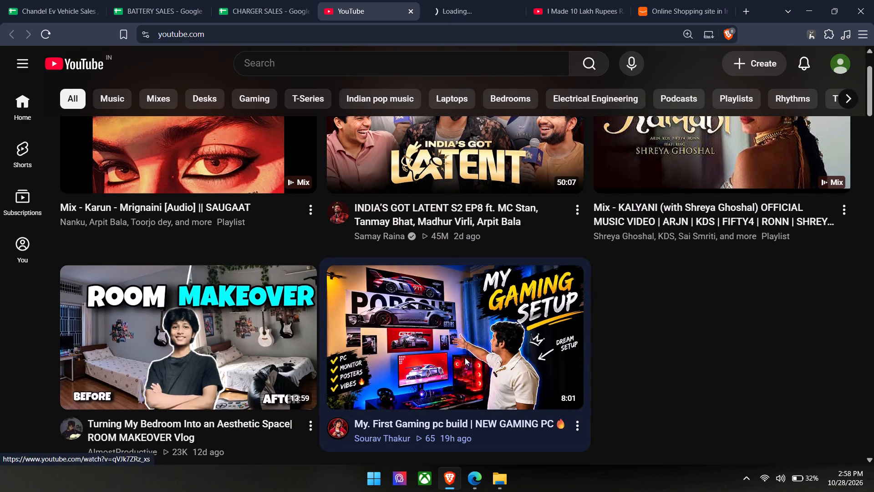
pyautogui.scroll(-2, 465, 358)
pyautogui.keyDown('ctrl'); pyautogui.click(218, 209); pyautogui.keyUp('ctrl')
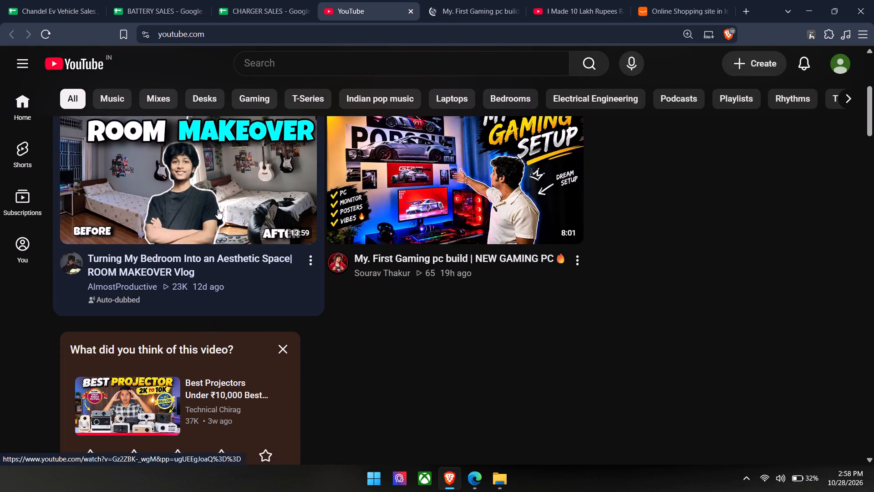
pyautogui.scroll(-6, 452, 329)
pyautogui.scroll(1, 452, 329)
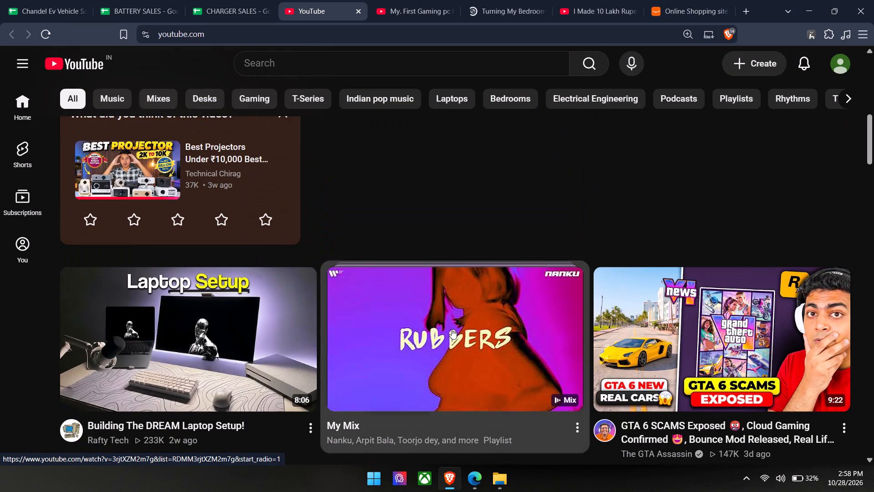
pyautogui.scroll(1, 452, 329)
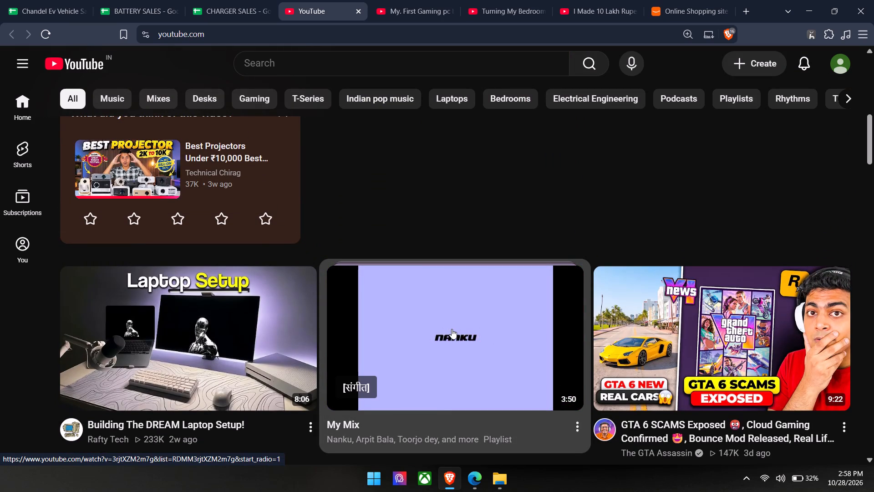
pyautogui.keyDown('ctrl'); pyautogui.click(452, 329); pyautogui.keyUp('ctrl')
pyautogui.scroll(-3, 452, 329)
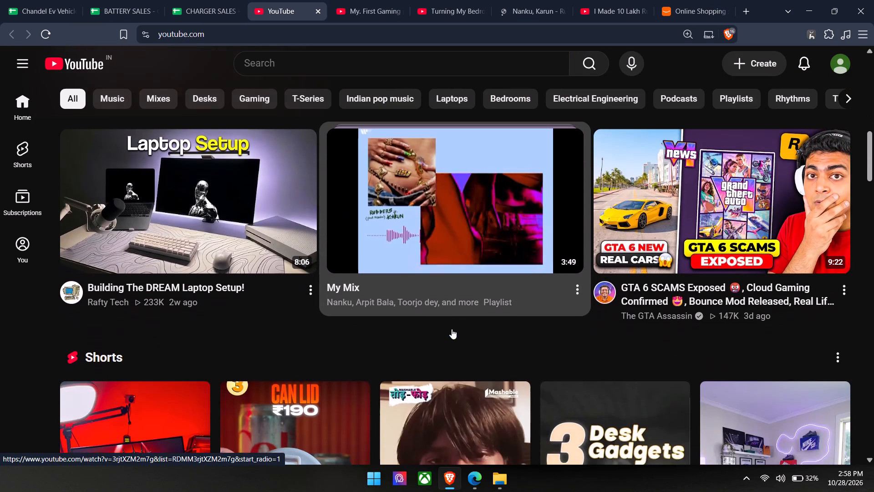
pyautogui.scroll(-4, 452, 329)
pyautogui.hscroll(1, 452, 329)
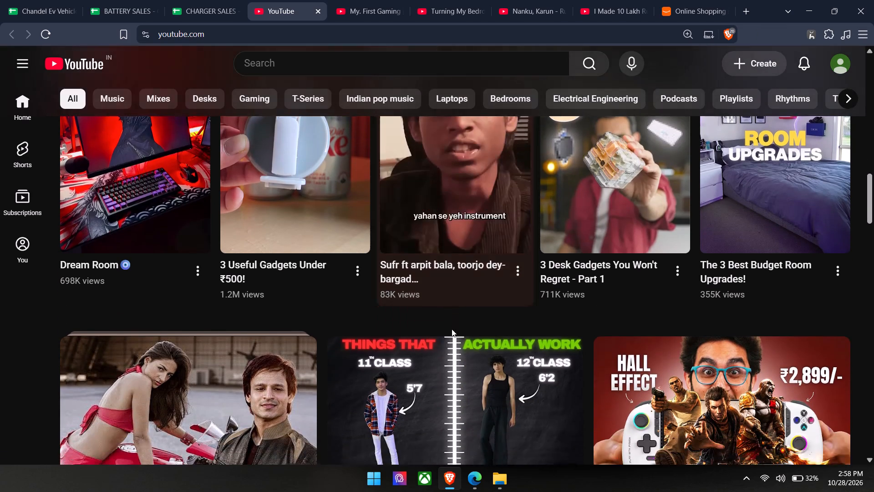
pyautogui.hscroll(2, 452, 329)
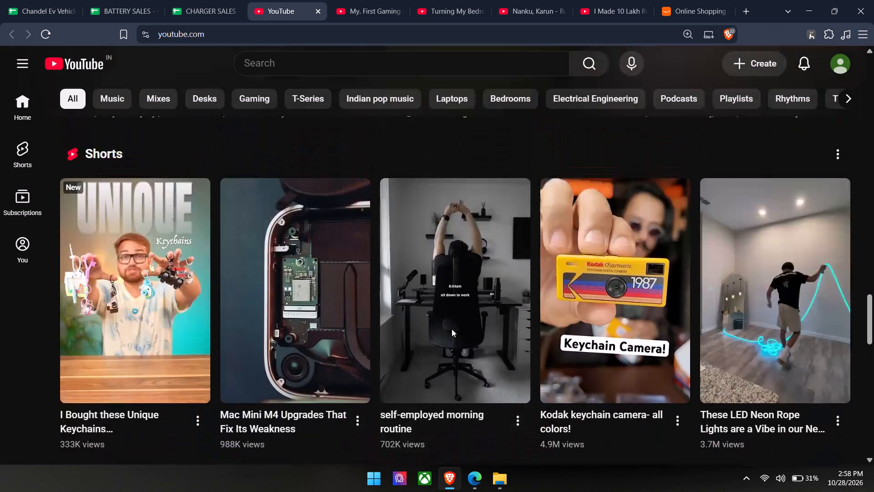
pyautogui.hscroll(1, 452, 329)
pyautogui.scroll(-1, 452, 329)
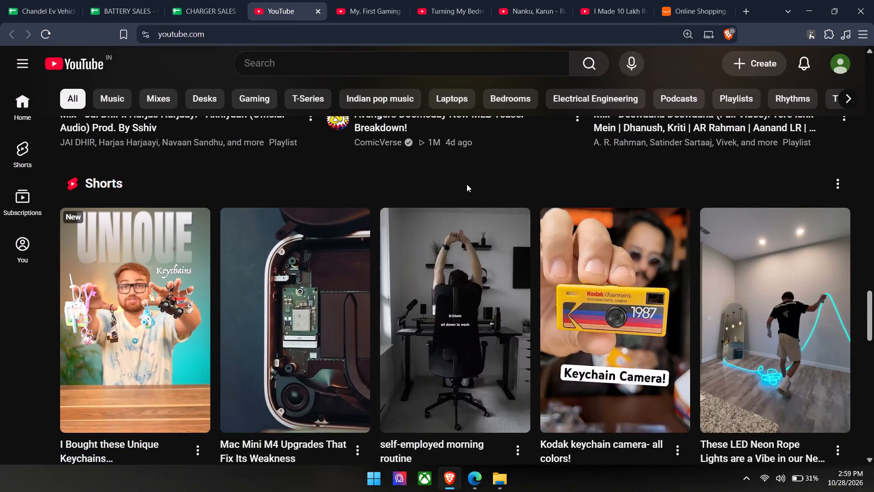
# Return to BATTERY SALES and compare the highlighted CS34 rows with the battery quantity and numbers on the SHREE BATTERY invoice.
pyautogui.click(147, 0)
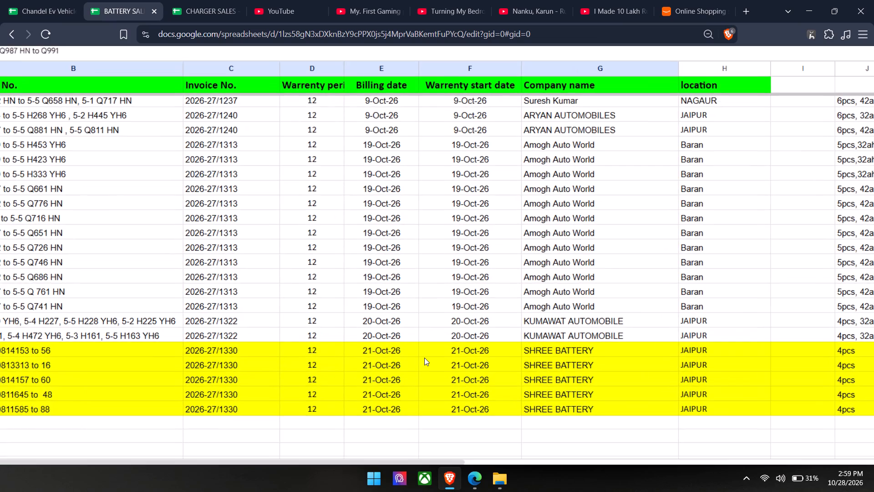
pyautogui.hscroll(4, 424, 358)
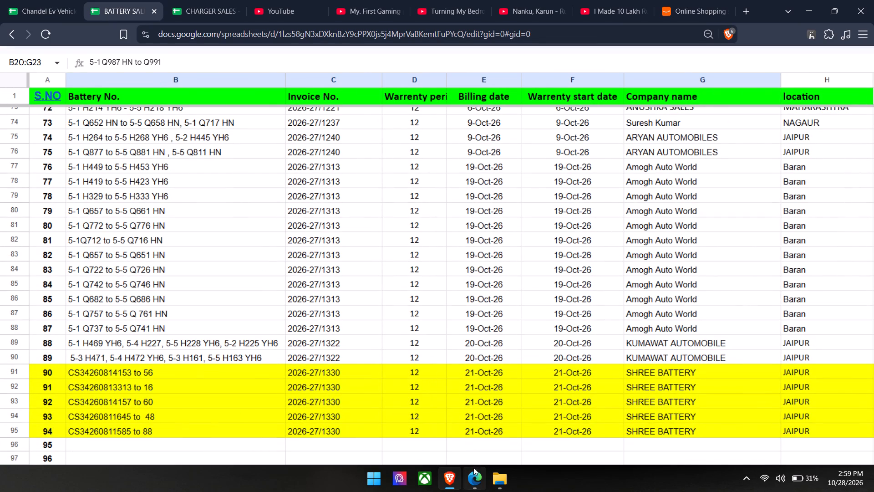
pyautogui.click(484, 481)
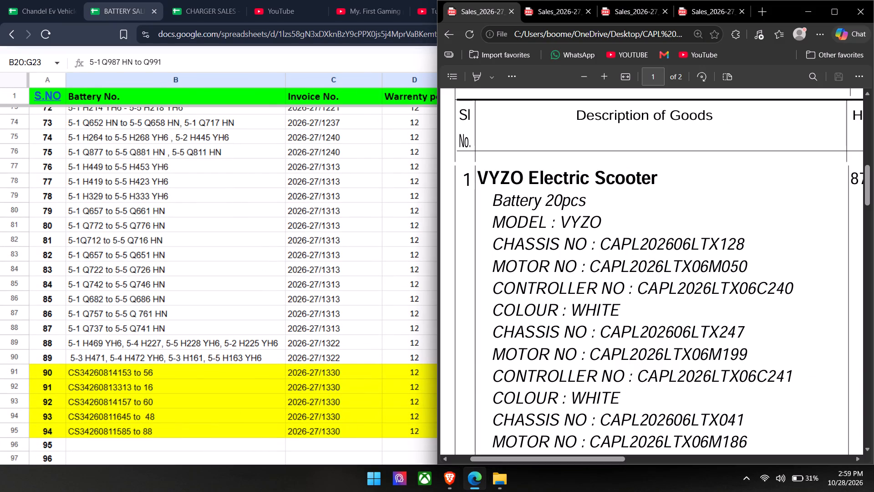
pyautogui.moveTo(590, 204); pyautogui.dragTo(630, 221)
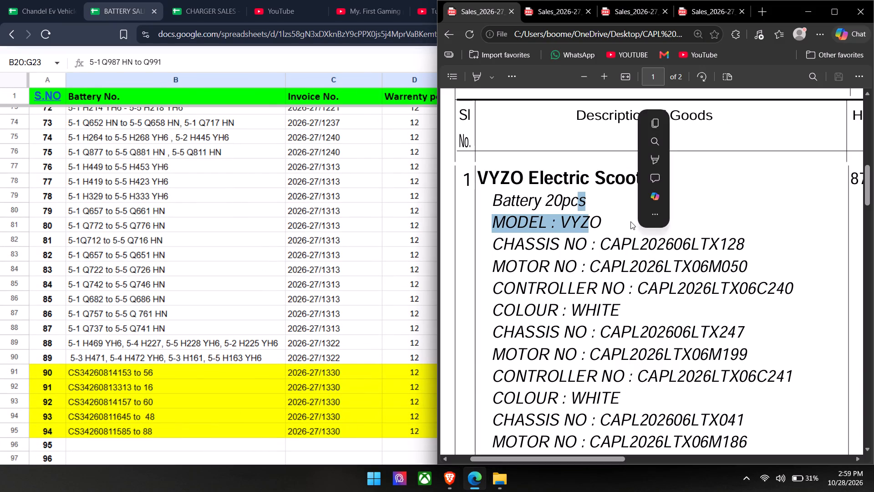
pyautogui.click(630, 221)
pyautogui.scroll(-4, 630, 221)
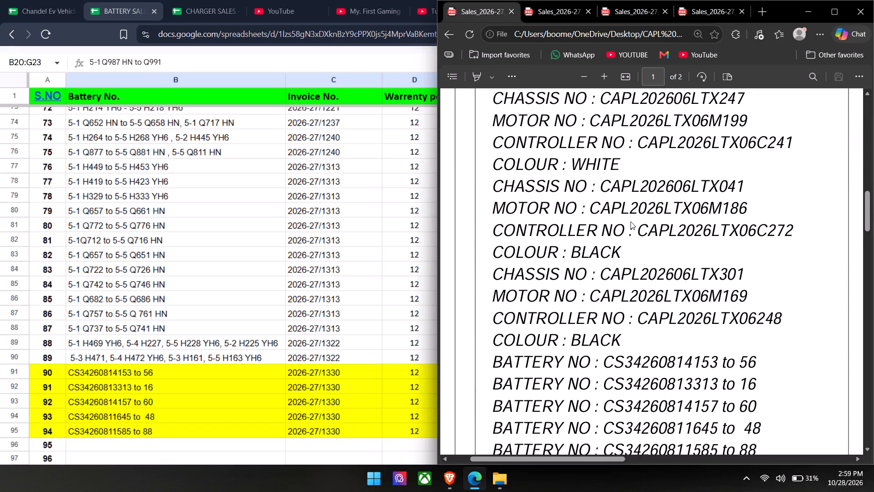
pyautogui.scroll(-1, 630, 221)
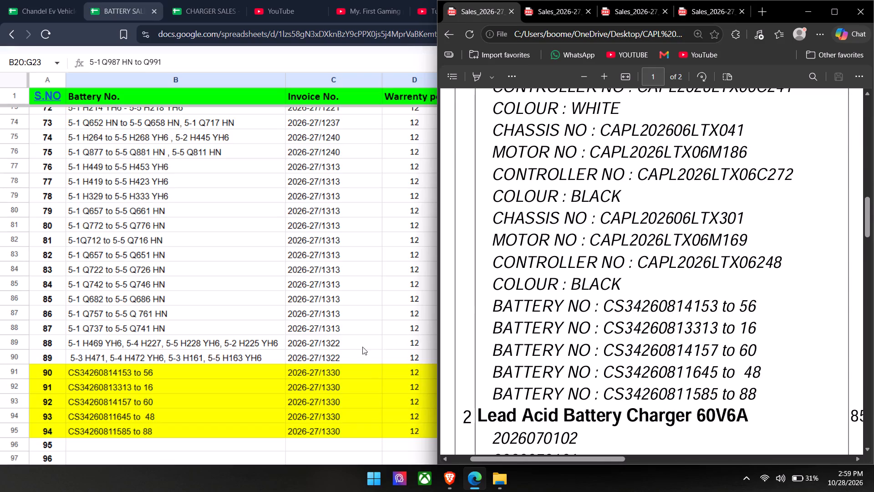
# Copy the battery range 2857-2860 from the scooter item's battery numbers on SHREE BATTERY invoice 2026-27/1371.
pyautogui.click(564, 8)
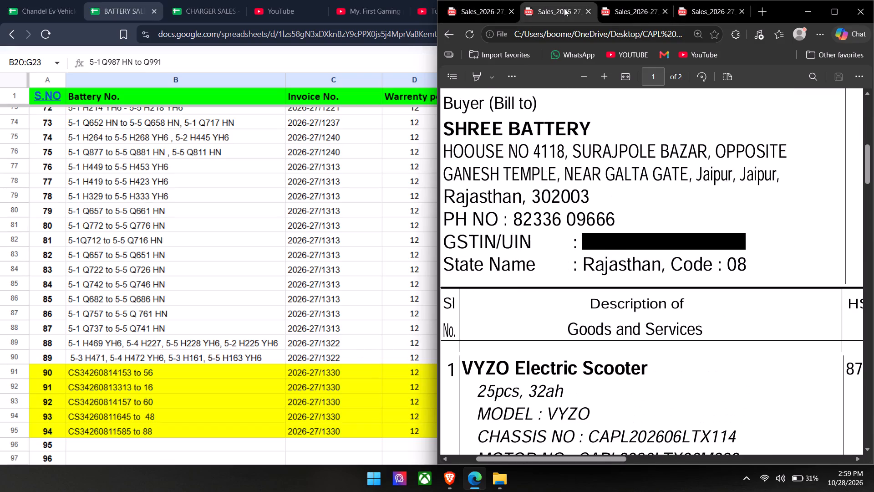
pyautogui.scroll(-8, 552, 252)
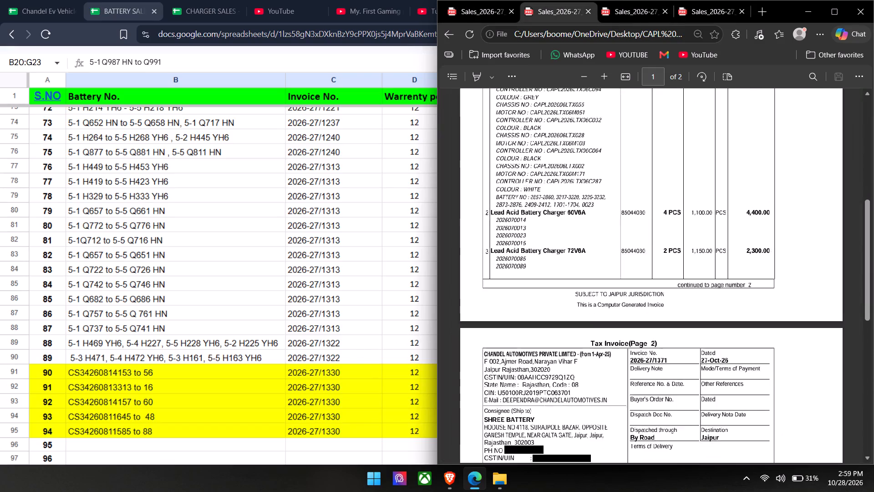
pyautogui.scroll(1, 552, 252)
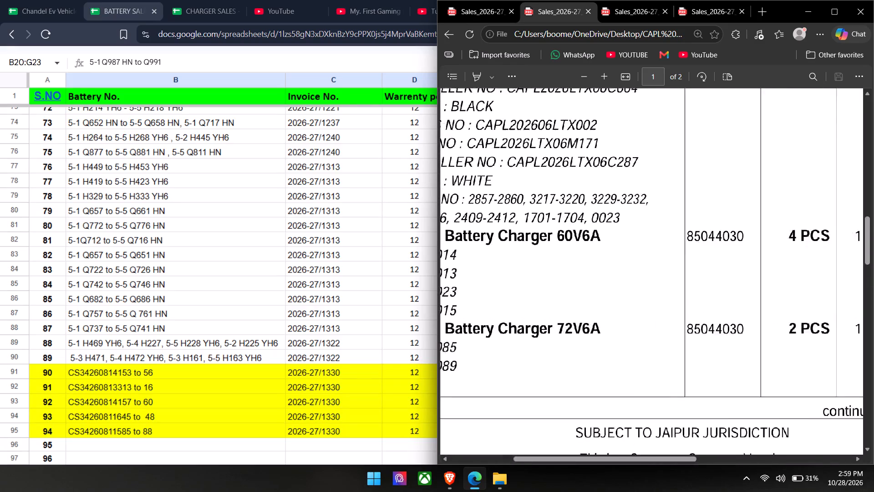
pyautogui.hscroll(2, 552, 252)
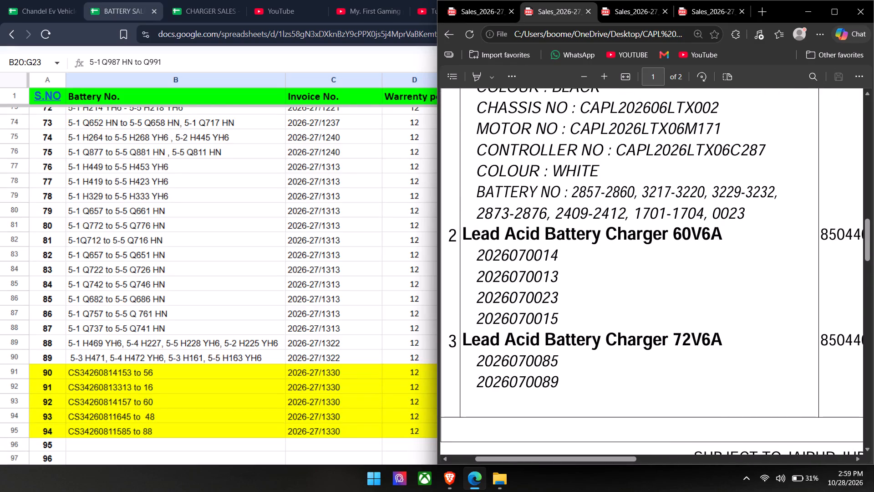
pyautogui.moveTo(579, 197); pyautogui.dragTo(572, 196)
pyautogui.moveTo(572, 196); pyautogui.dragTo(639, 194)
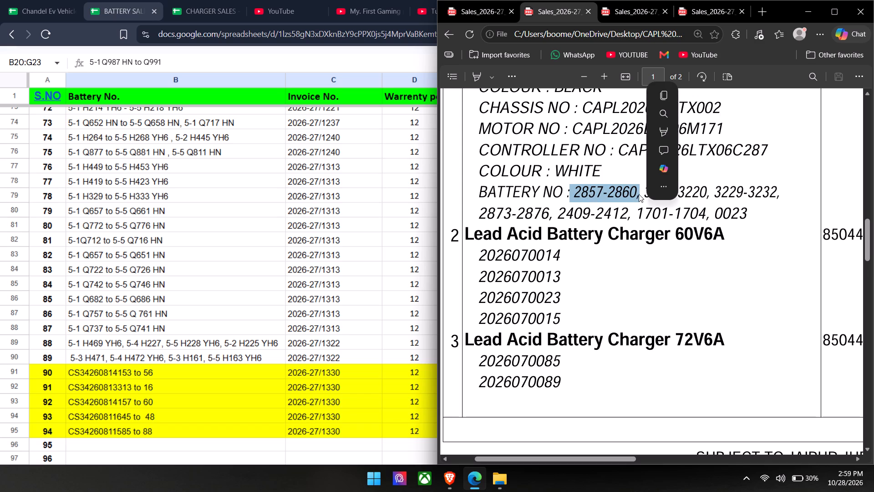
pyautogui.click(577, 189)
pyautogui.moveTo(577, 189); pyautogui.dragTo(625, 187)
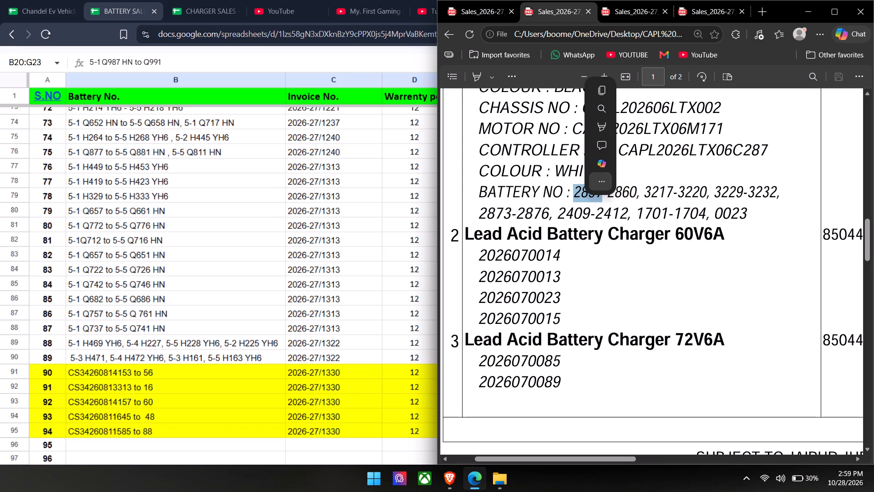
pyautogui.moveTo(625, 187); pyautogui.dragTo(630, 197)
pyautogui.hotkey('shift', 'Right')
pyautogui.hotkey('shift', 'Right')
pyautogui.moveTo(614, 199); pyautogui.dragTo(587, 192)
pyautogui.tripleClick(587, 192)
pyautogui.click(587, 192)
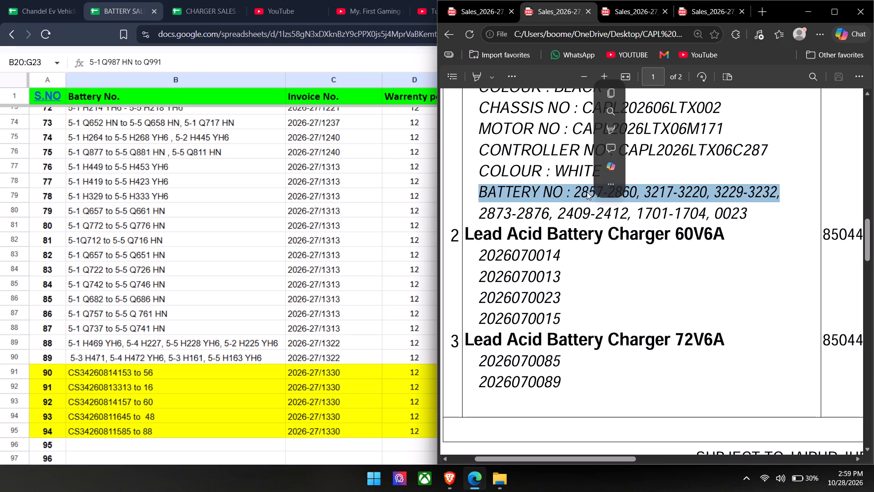
pyautogui.click(584, 192)
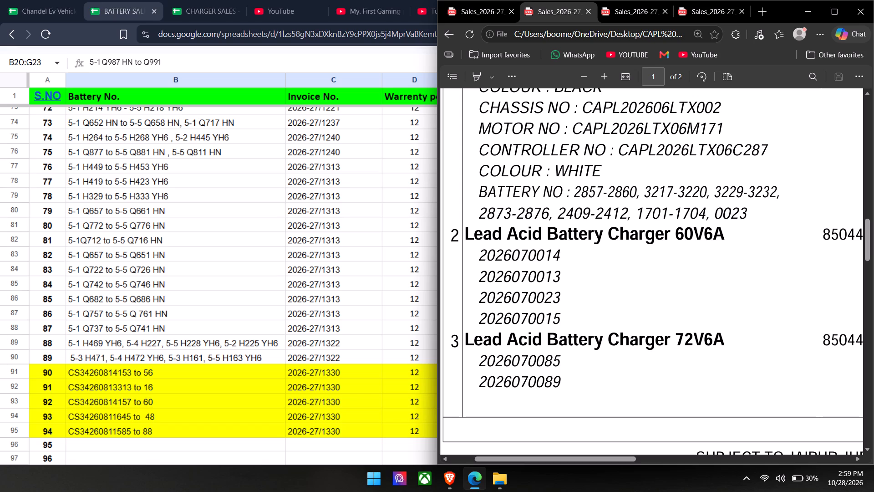
pyautogui.moveTo(574, 192); pyautogui.dragTo(632, 193)
pyautogui.hotkey('ctrl', 'c')
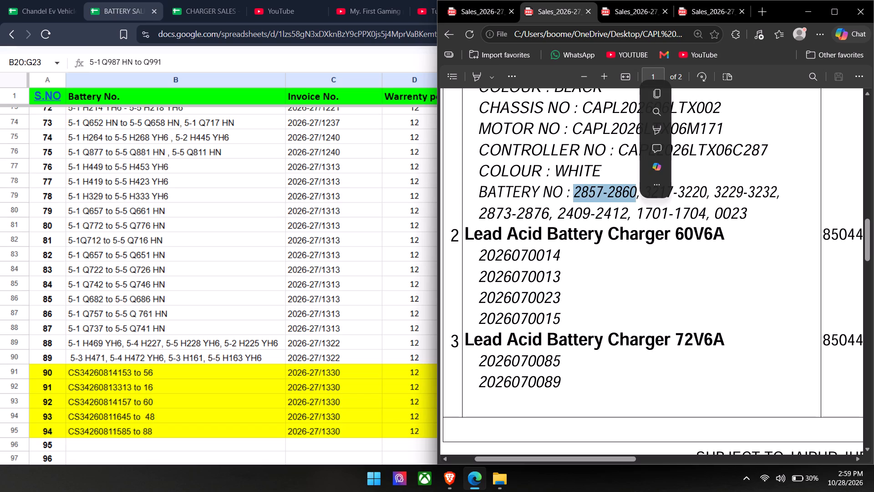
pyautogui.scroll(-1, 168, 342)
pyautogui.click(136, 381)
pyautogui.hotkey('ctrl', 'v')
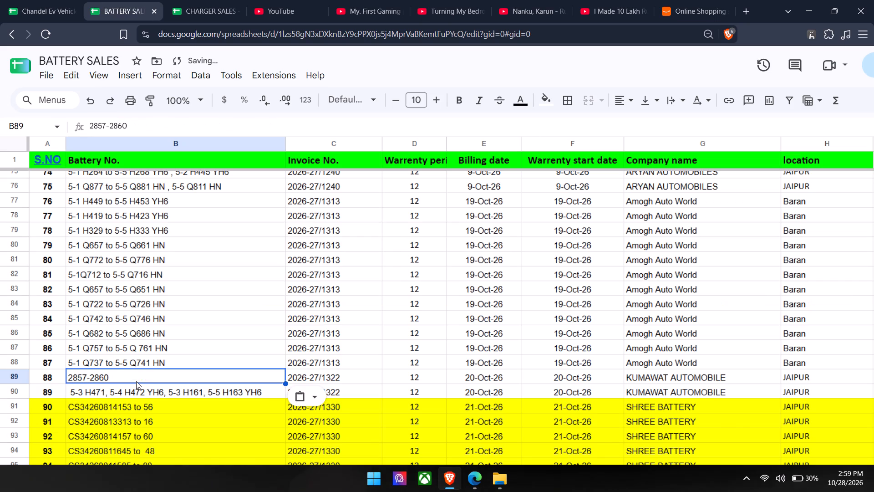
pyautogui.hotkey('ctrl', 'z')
# Enter the copied battery range 2857-2860 as the Battery No. for S.NO 95 in BATTERY SALES.
pyautogui.scroll(-4, 136, 381)
pyautogui.scroll(3, 136, 381)
pyautogui.click(102, 341)
pyautogui.hotkey('ctrl', 'v')
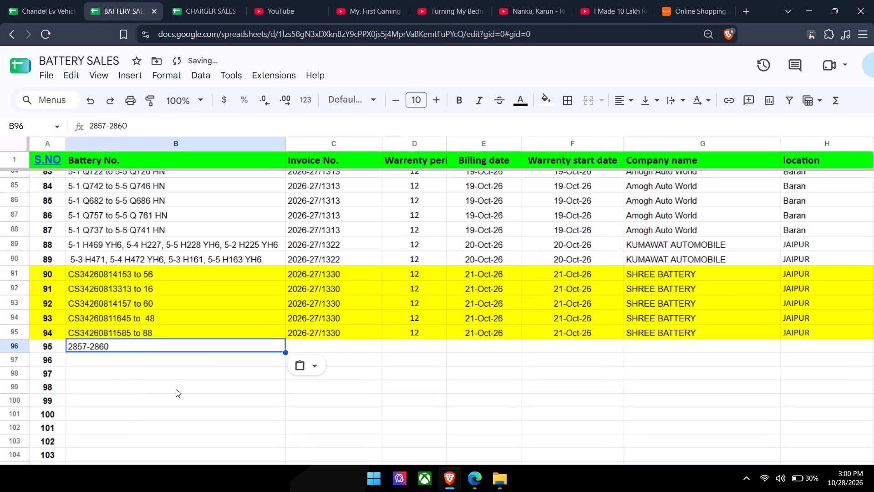
# Compare the scooter's battery numbers on SHREE BATTERY invoice 2026-27/1371 with the location and quantity notes of existing BATTERY SALES rows.
pyautogui.click(98, 365)
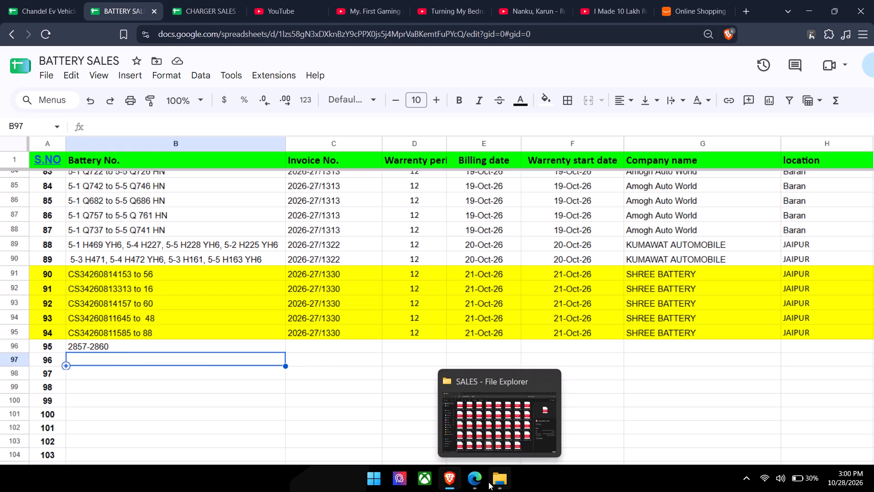
pyautogui.click(476, 480)
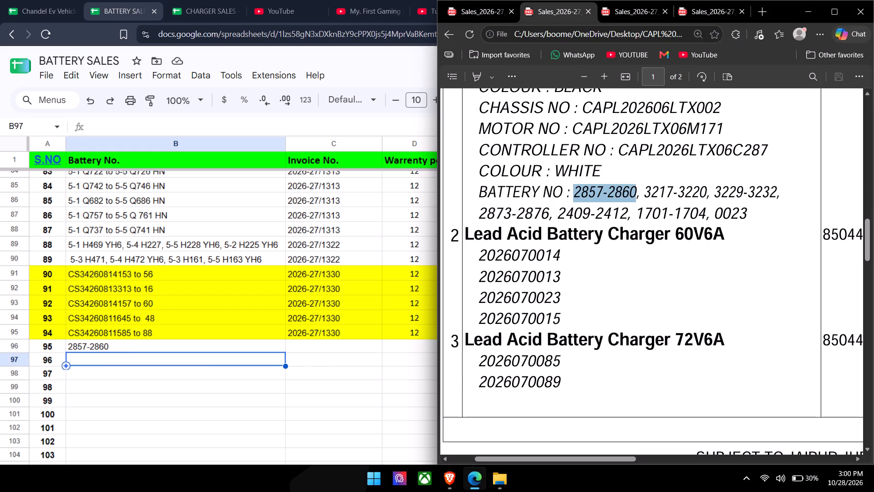
pyautogui.scroll(3, 609, 255)
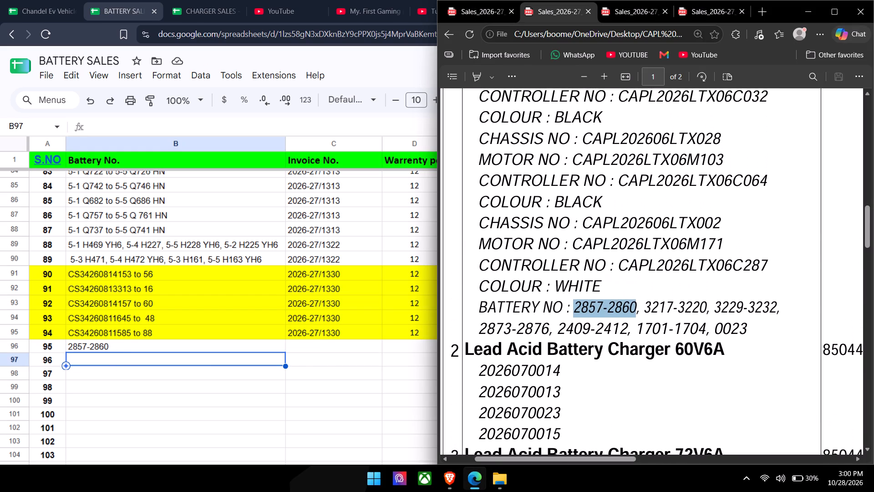
pyautogui.hscroll(-1, 609, 255)
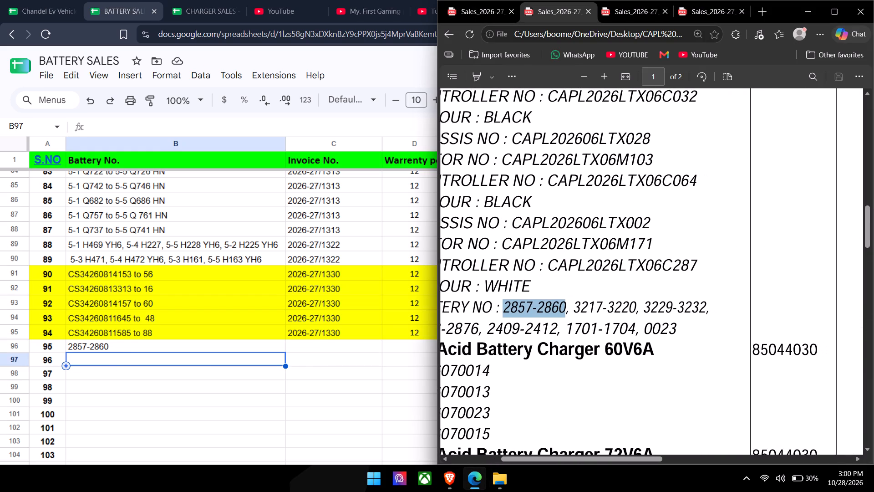
pyautogui.hscroll(-3, 609, 255)
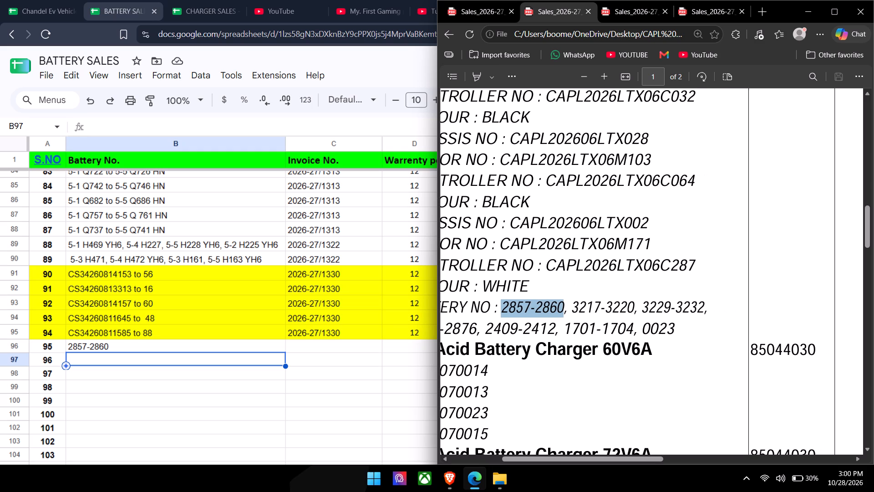
pyautogui.click(391, 363)
pyautogui.scroll(2, 391, 363)
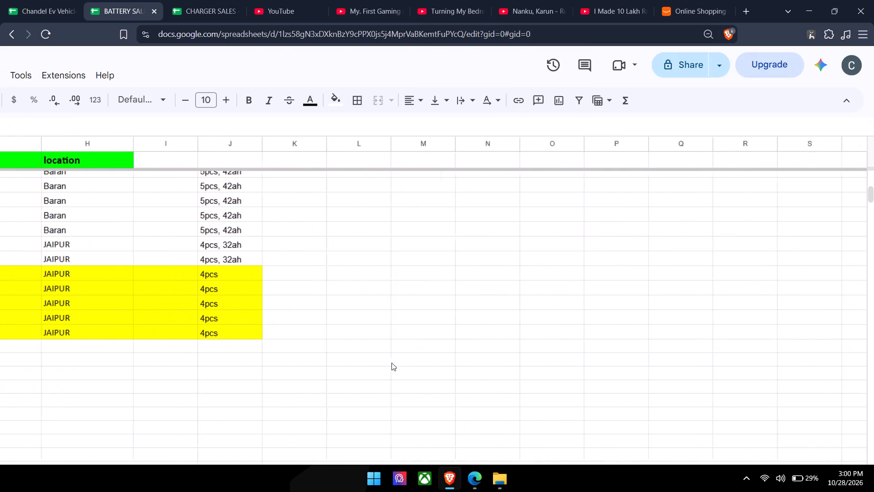
pyautogui.scroll(2, 391, 363)
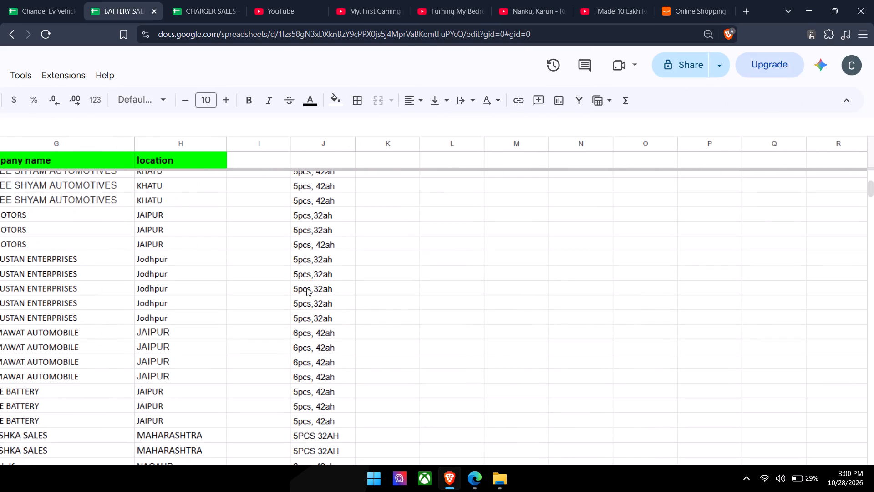
pyautogui.scroll(-7, 308, 293)
pyautogui.scroll(2, 308, 293)
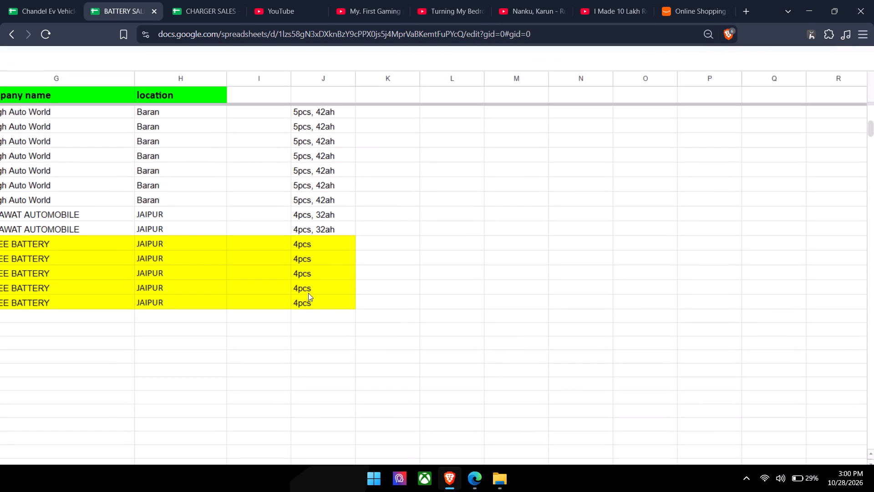
pyautogui.scroll(1, 308, 293)
pyautogui.hscroll(5, 317, 300)
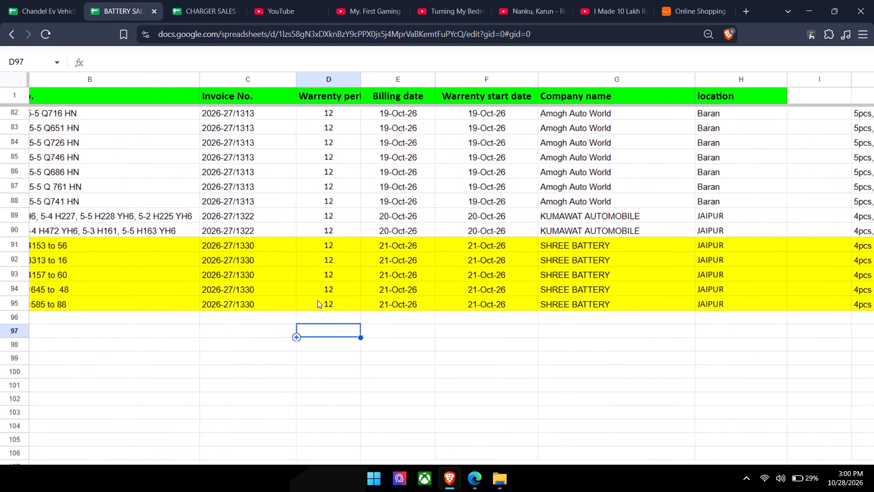
pyautogui.hscroll(3, 317, 300)
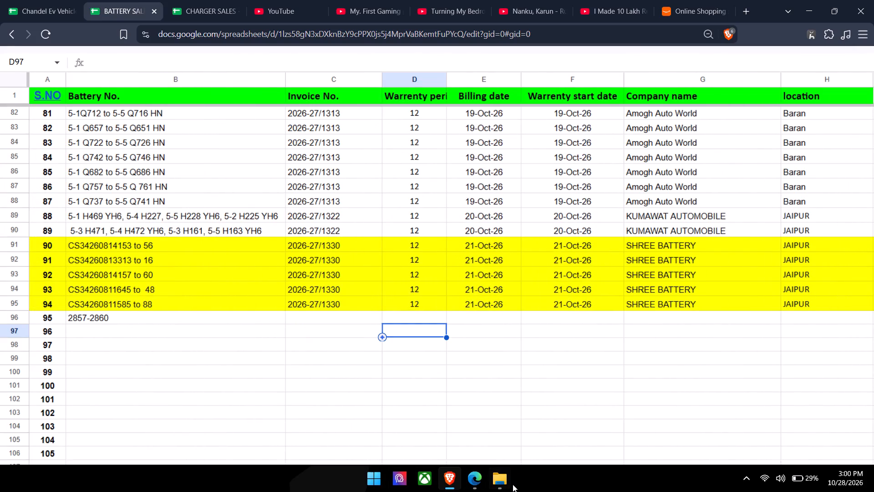
# Copy battery range 3217-3220 from the scooter item on the SHREE BATTERY invoice into the Battery No. for S.NO 96 in BATTERY SALES.
pyautogui.click(473, 485)
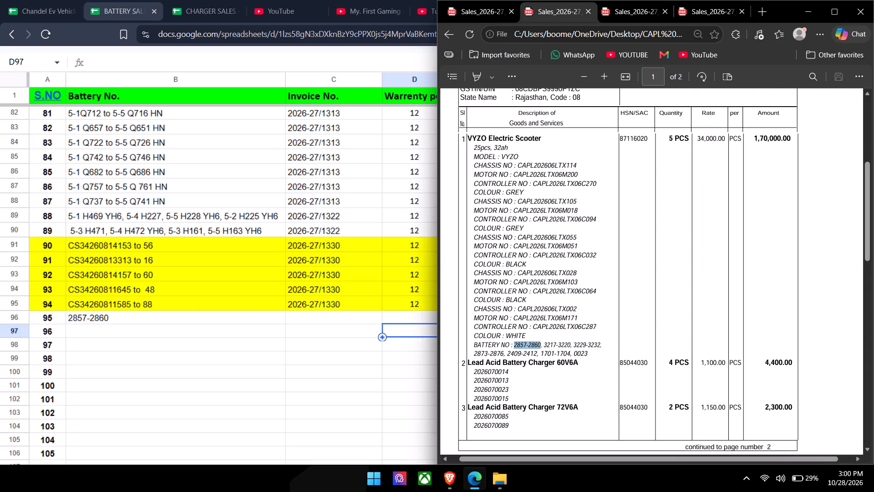
pyautogui.hscroll(7, 589, 373)
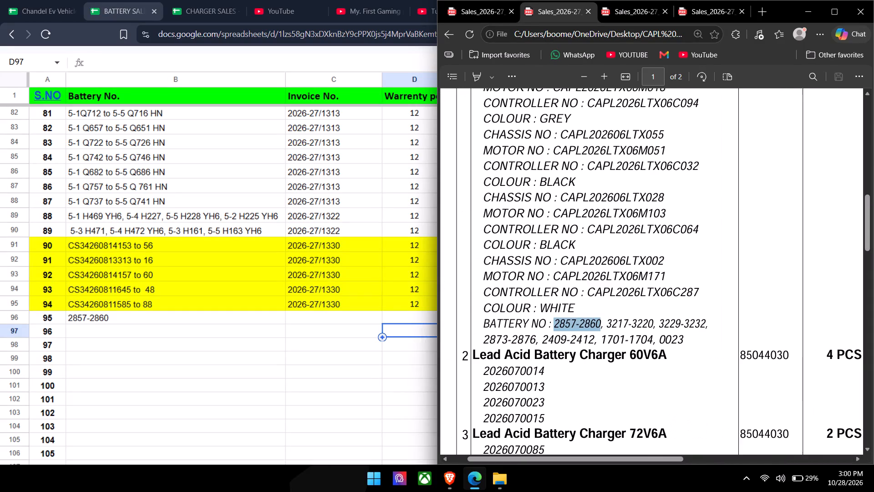
pyautogui.scroll(-1, 589, 373)
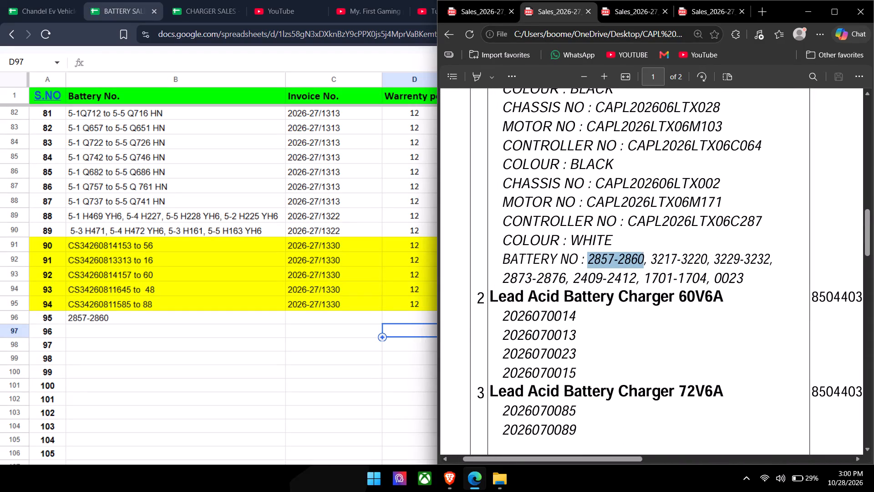
pyautogui.moveTo(653, 253); pyautogui.dragTo(706, 257)
pyautogui.hotkey('ctrl', 'c')
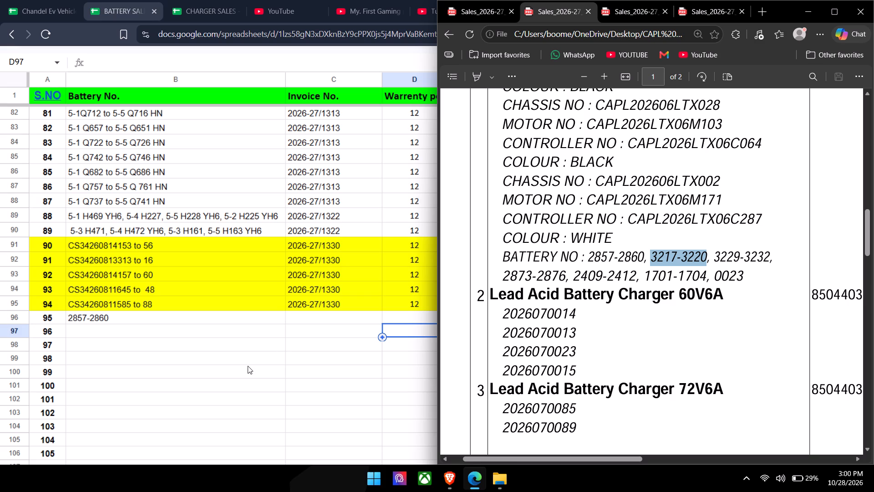
pyautogui.click(174, 335)
pyautogui.hotkey('ctrl', 'v')
pyautogui.hotkey('ctrl', 'z')
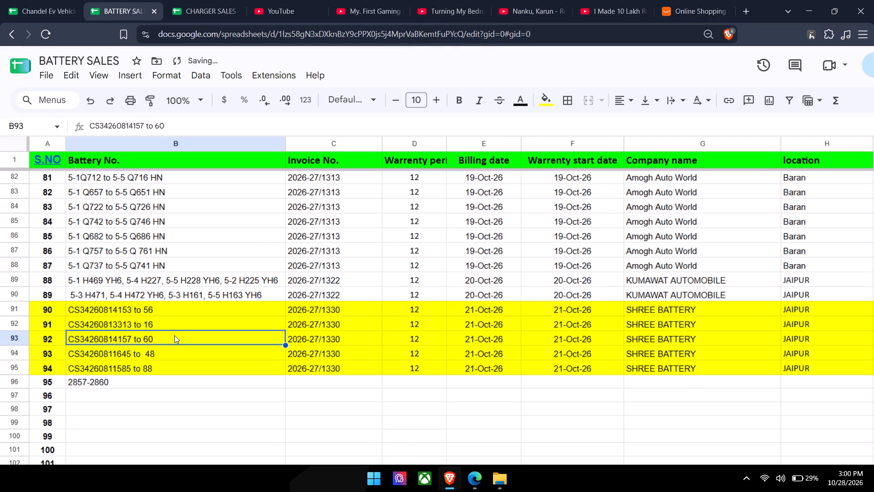
pyautogui.scroll(-1, 174, 335)
pyautogui.click(122, 276)
pyautogui.hotkey('ctrl', 'v')
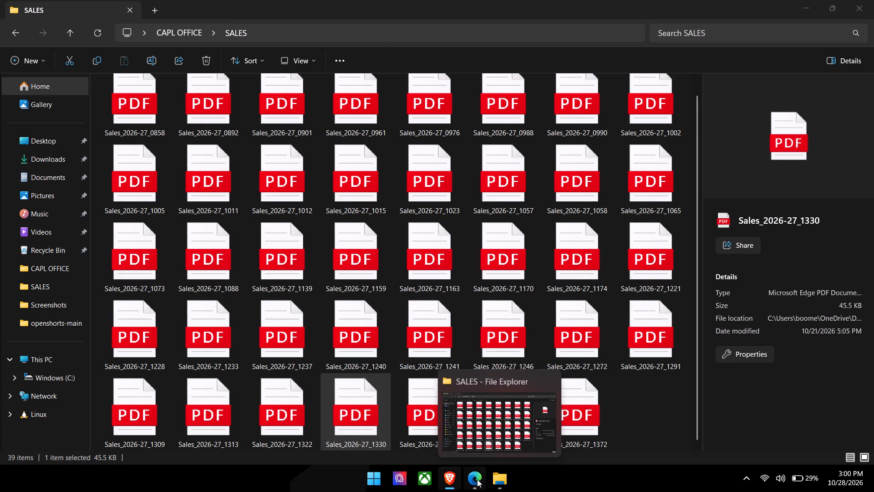
# Return to the SHREE BATTERY invoice and examine the scooter's remaining battery ranges and the final battery number 0023.
pyautogui.click(474, 406)
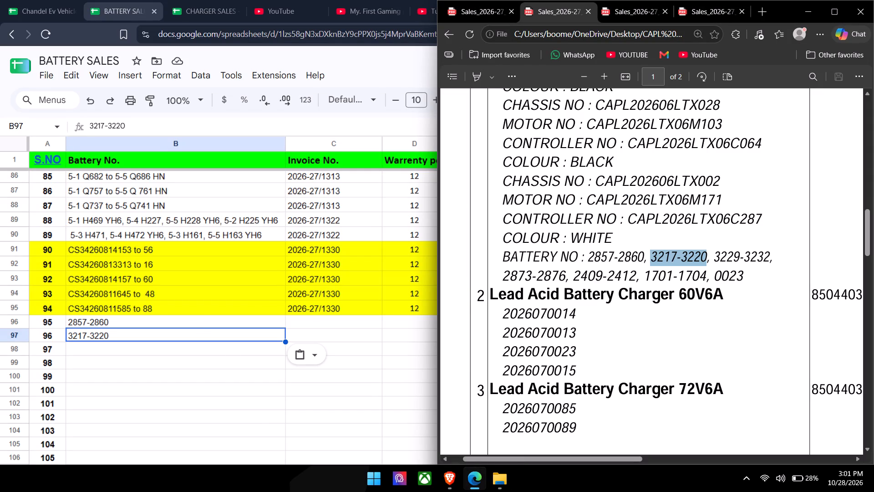
pyautogui.moveTo(714, 280); pyautogui.dragTo(744, 280)
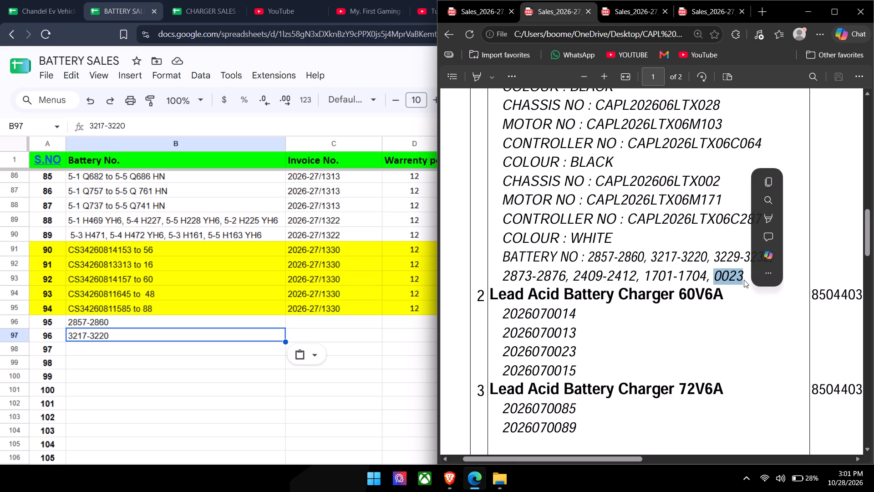
pyautogui.click(625, 340)
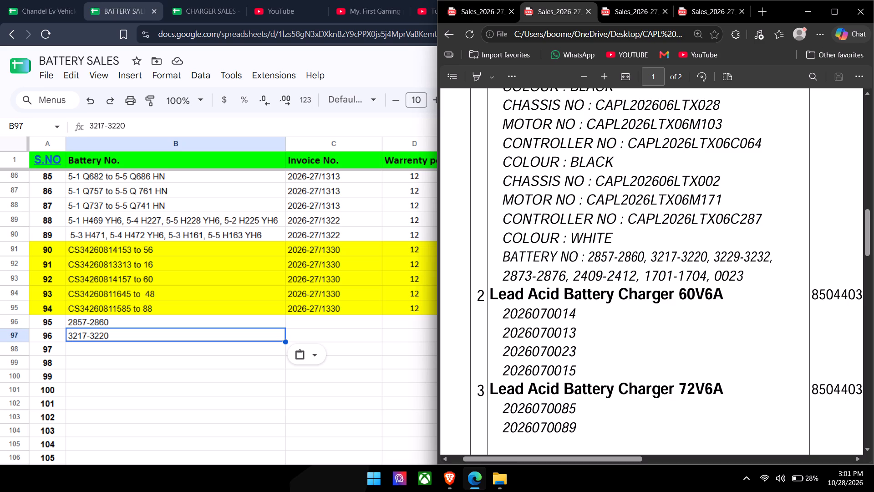
pyautogui.scroll(-1, 645, 279)
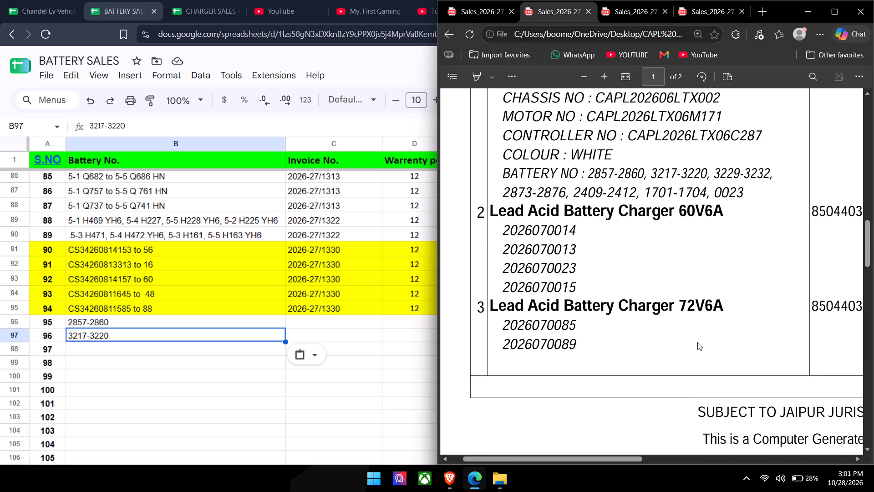
pyautogui.click(633, 16)
pyautogui.scroll(1, 571, 309)
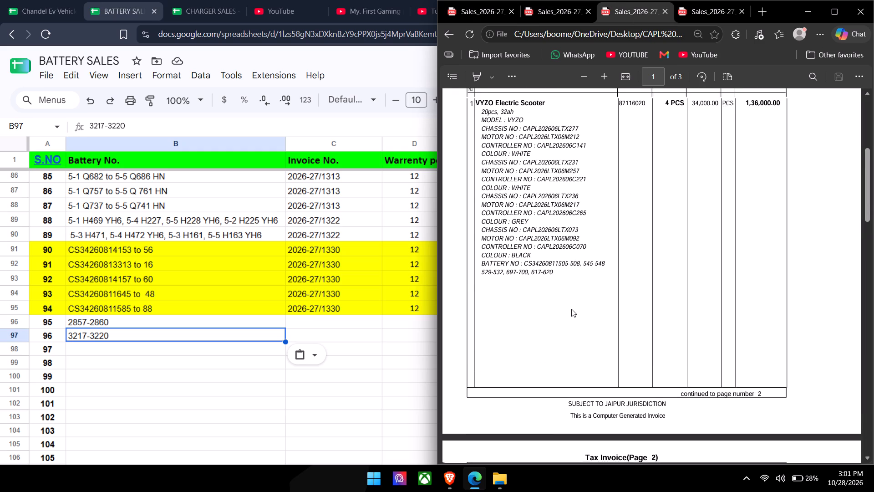
pyautogui.scroll(1, 571, 309)
pyautogui.rightClick(571, 309)
pyautogui.hscroll(2, 571, 309)
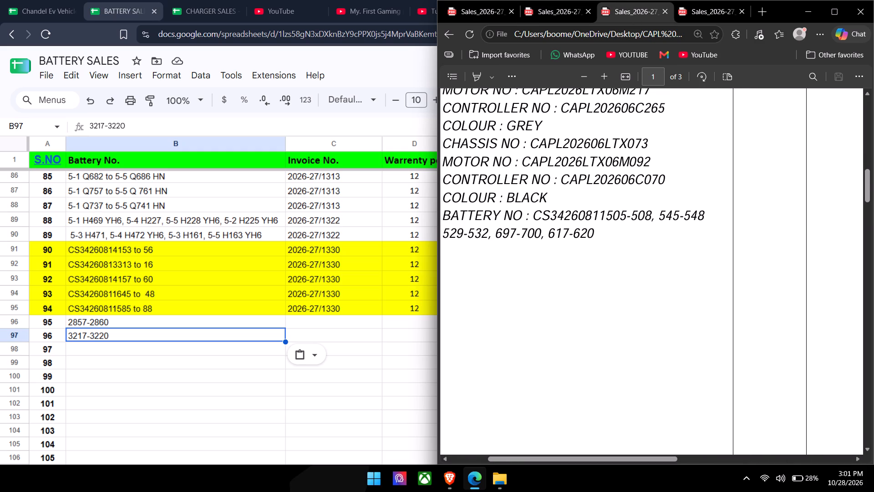
pyautogui.moveTo(534, 215); pyautogui.dragTo(653, 221)
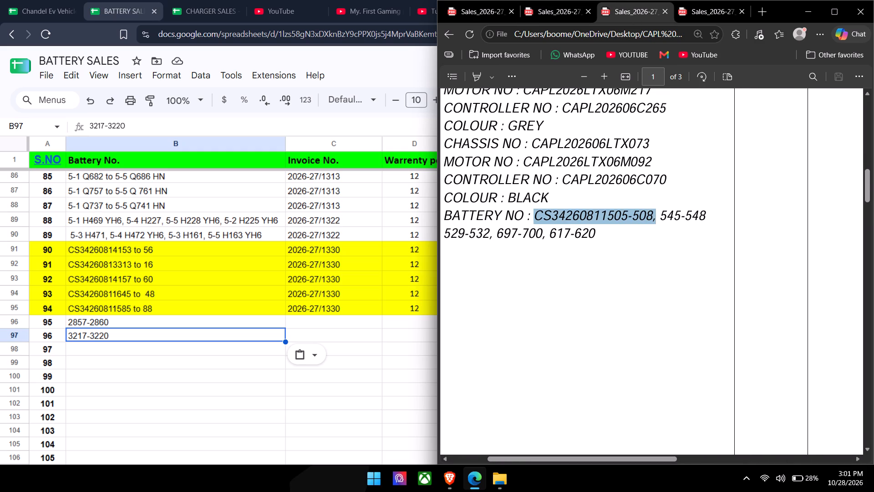
pyautogui.moveTo(653, 221); pyautogui.dragTo(652, 221)
pyautogui.hotkey('ctrl', 'c')
pyautogui.hotkey('ctrl', 'c')
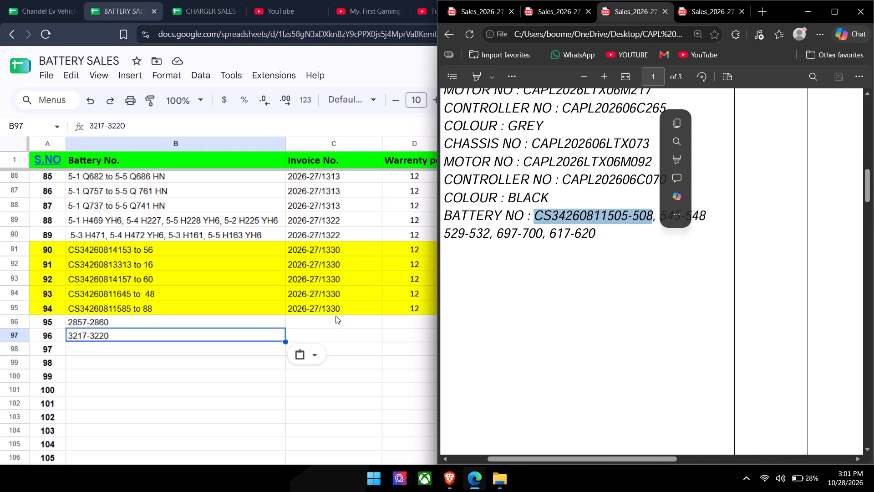
pyautogui.scroll(-1, 295, 358)
pyautogui.click(124, 290)
pyautogui.hotkey('ctrl', 'b')
pyautogui.hotkey('ctrl', 'v')
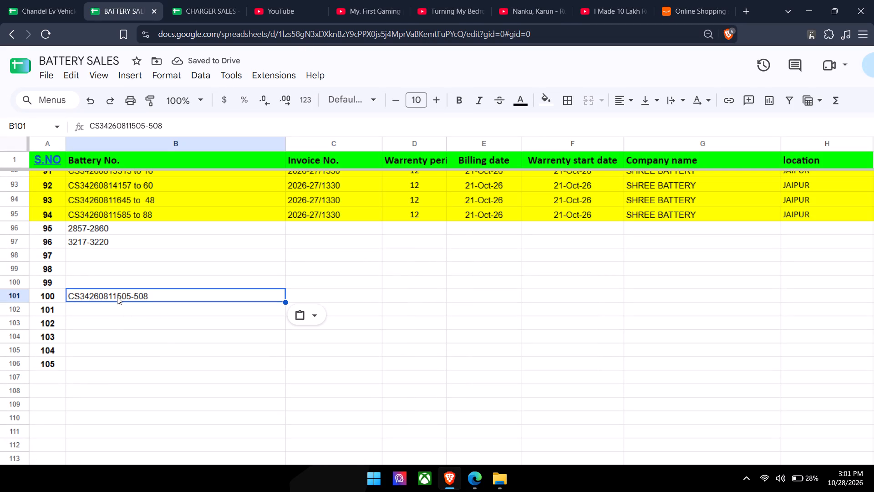
pyautogui.moveTo(117, 297); pyautogui.dragTo(376, 487)
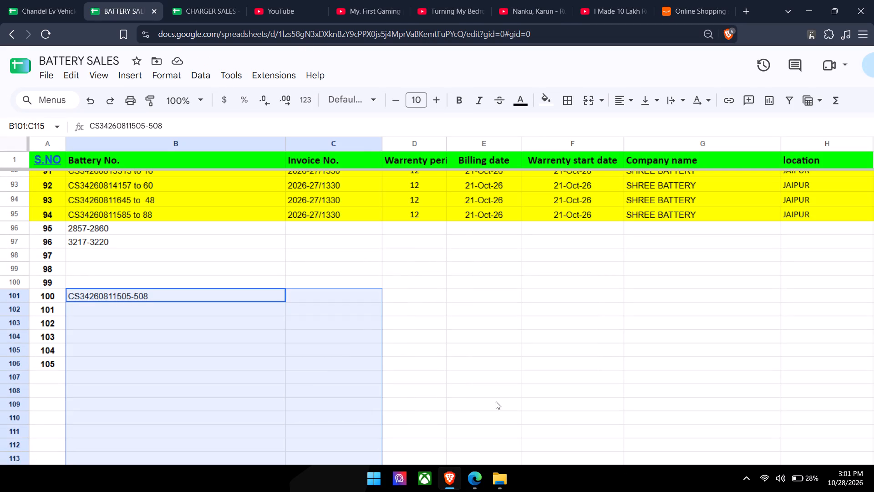
pyautogui.click(437, 366)
# Return to Teja Mobile World invoice 2026-27/1372 in Edge and examine the scooter battery ranges and charger items across its three pages.
pyautogui.click(502, 481)
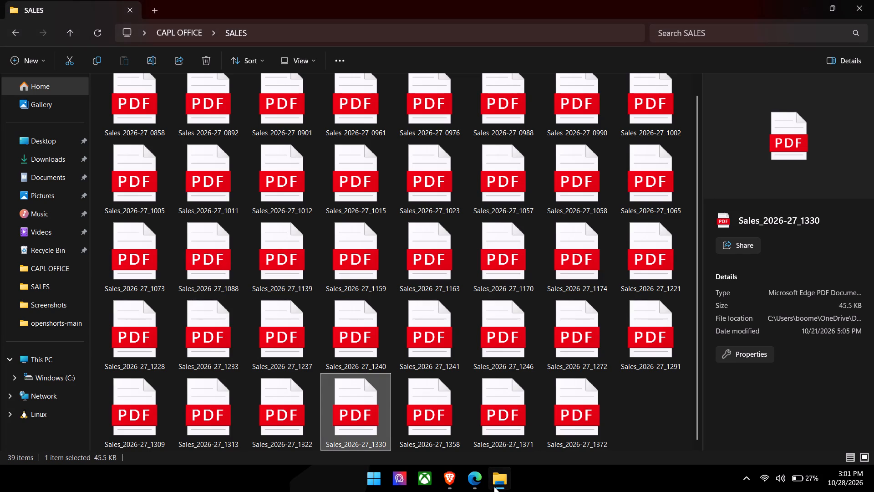
pyautogui.click(477, 487)
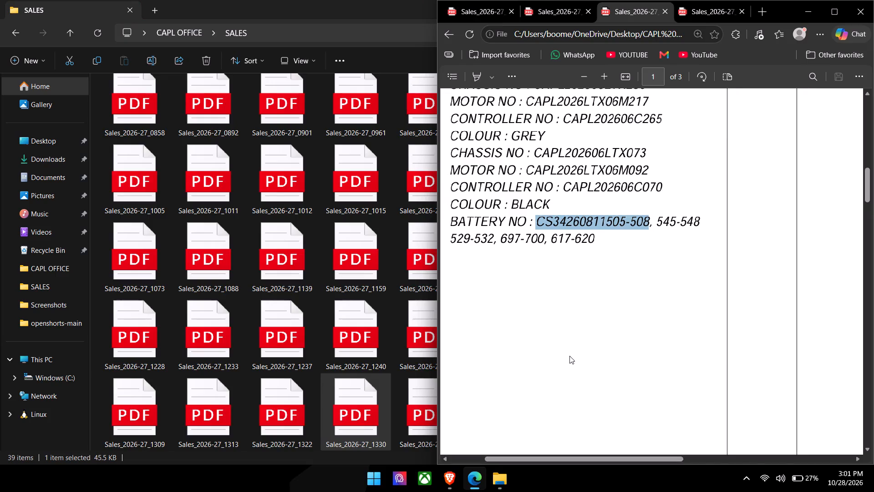
pyautogui.scroll(-6, 569, 356)
pyautogui.scroll(2, 569, 356)
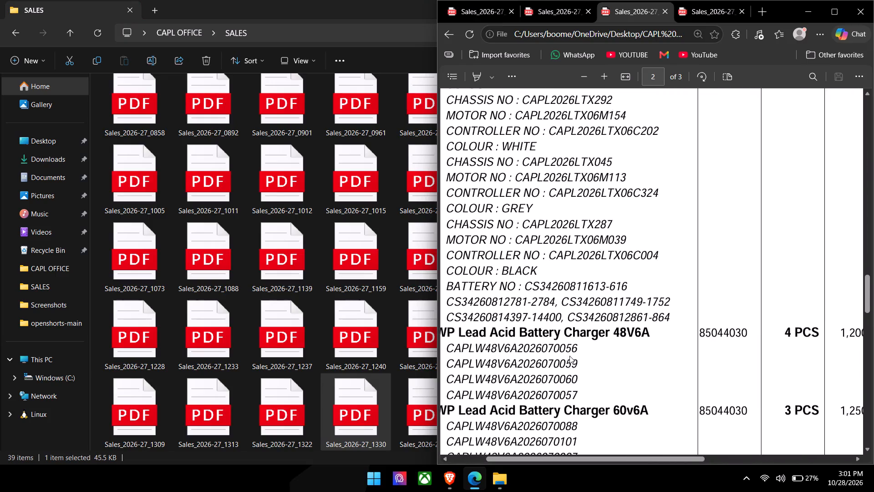
pyautogui.hscroll(1, 569, 356)
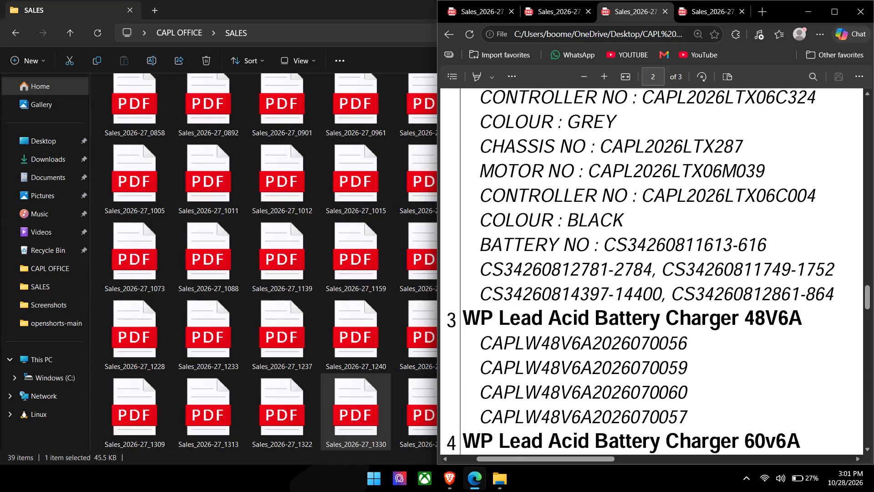
pyautogui.scroll(9, 647, 269)
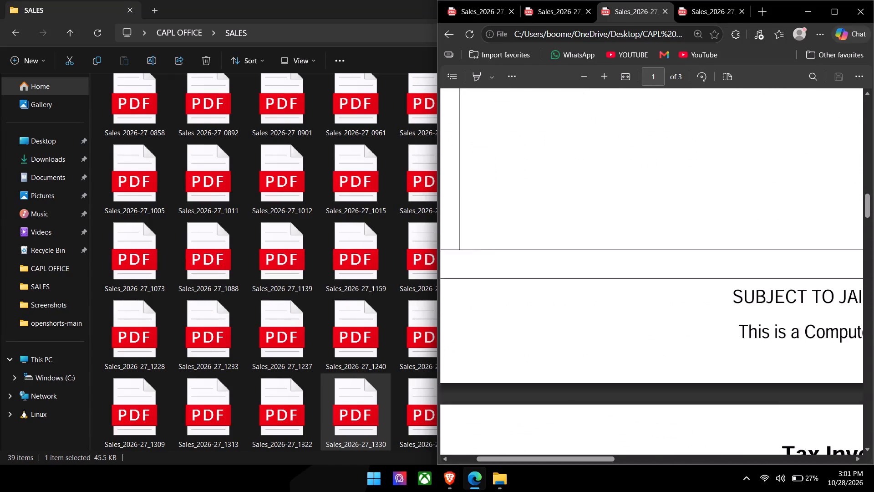
pyautogui.scroll(1, 647, 269)
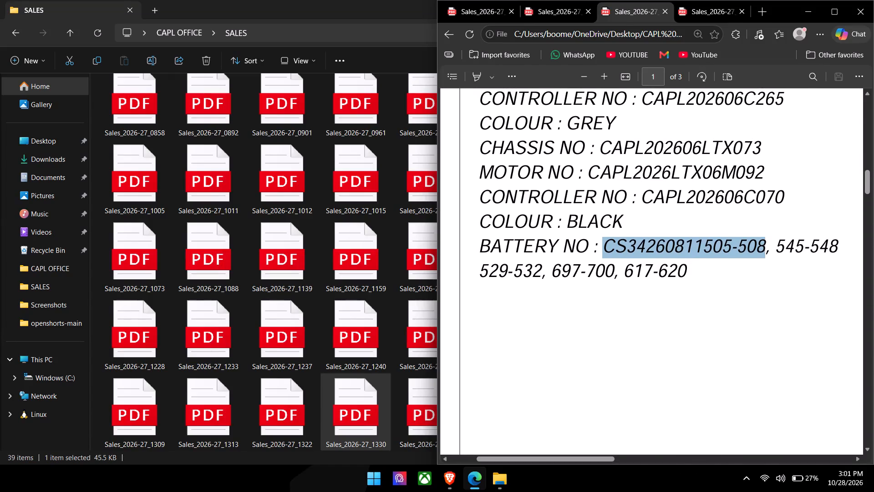
pyautogui.scroll(-16, 732, 264)
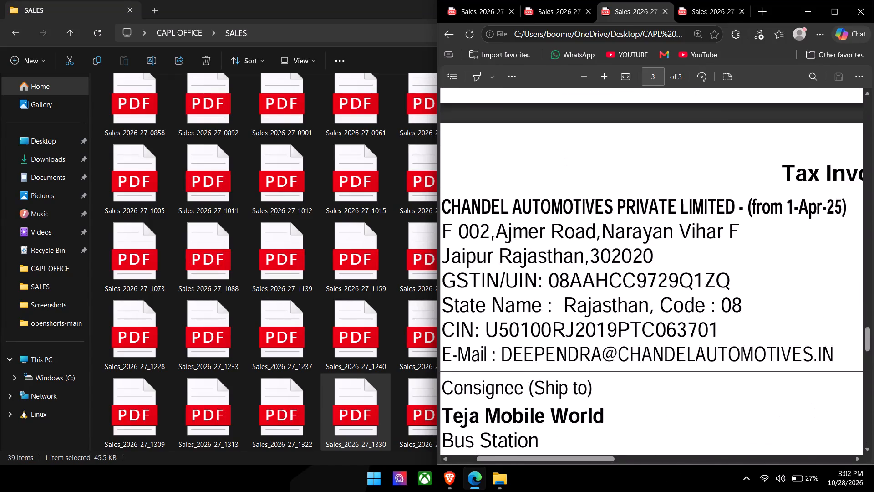
pyautogui.scroll(-4, 732, 264)
pyautogui.scroll(8, 732, 264)
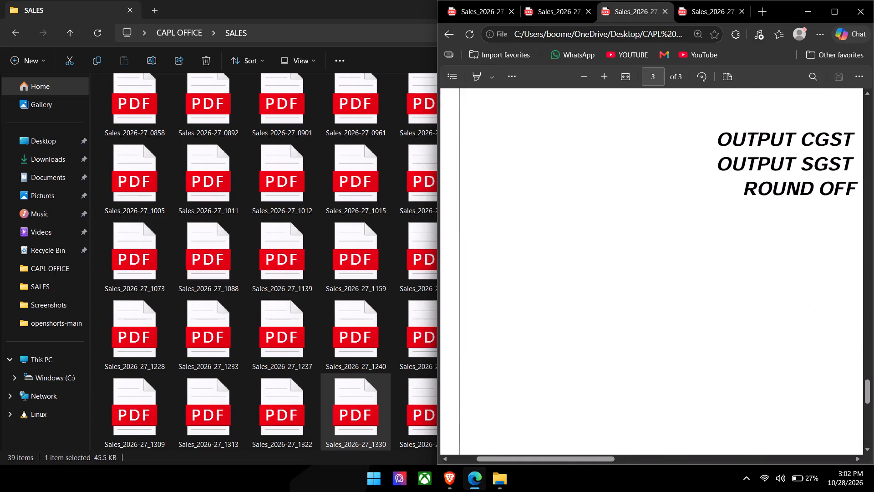
pyautogui.scroll(11, 732, 264)
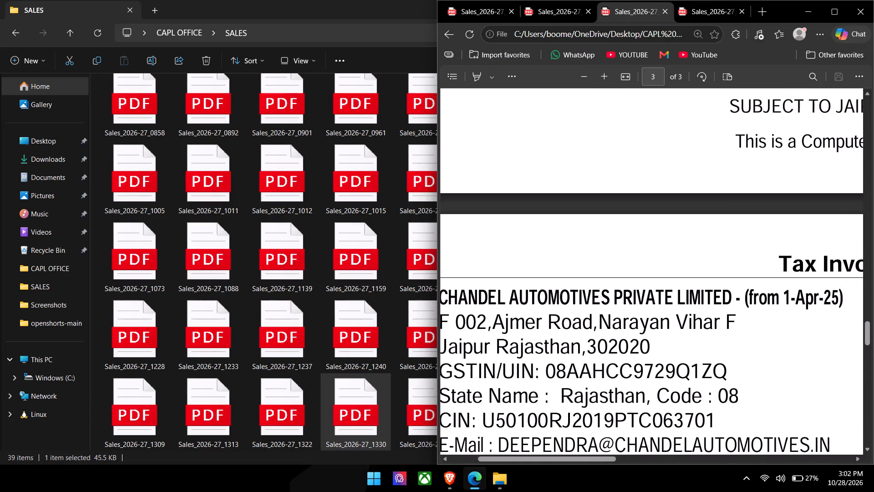
pyautogui.scroll(4, 732, 264)
pyautogui.scroll(-1, 732, 264)
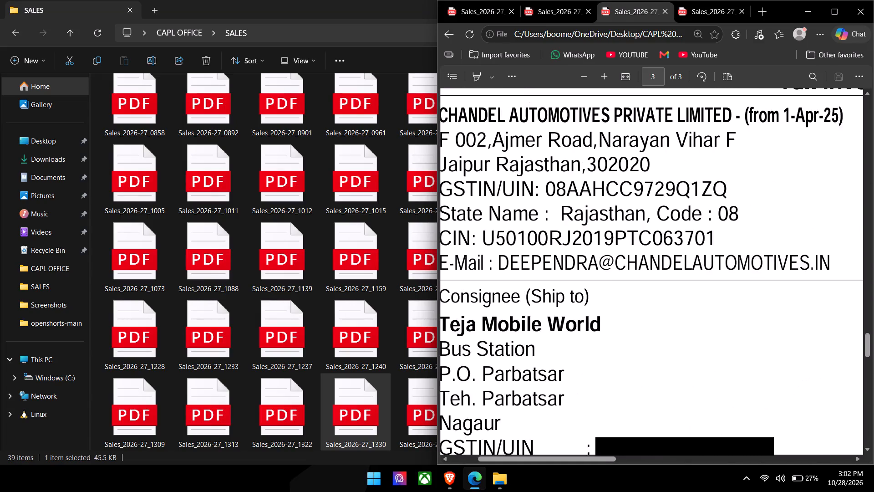
pyautogui.scroll(-1, 732, 264)
pyautogui.scroll(1, 732, 264)
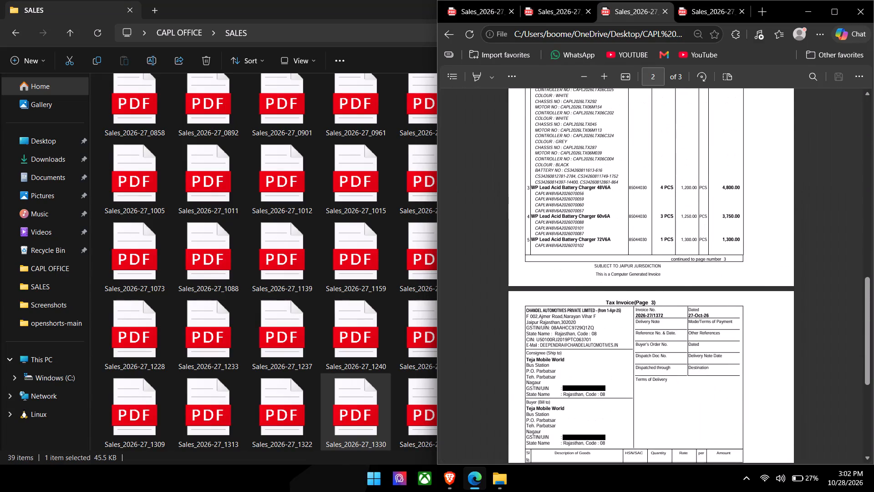
# Examine SHREE SHYAM AUTOMOTIVES (KHATU) invoice 2026-27/1073 for the format of its battery number ranges and charger entries.
pyautogui.click(716, 15)
pyautogui.scroll(-5, 579, 329)
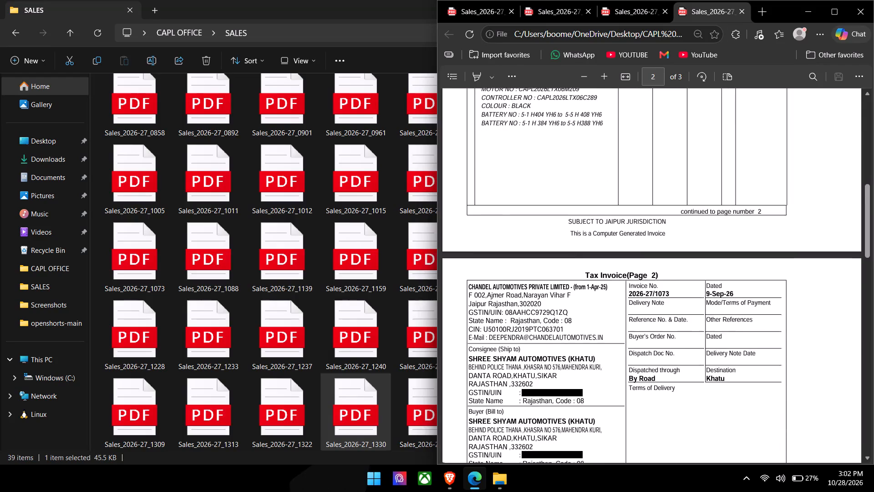
pyautogui.scroll(-4, 579, 329)
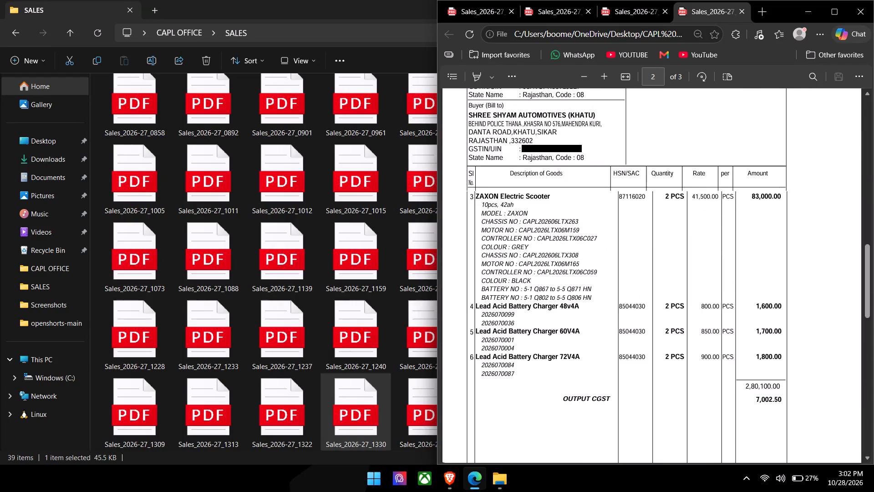
pyautogui.hscroll(1, 579, 329)
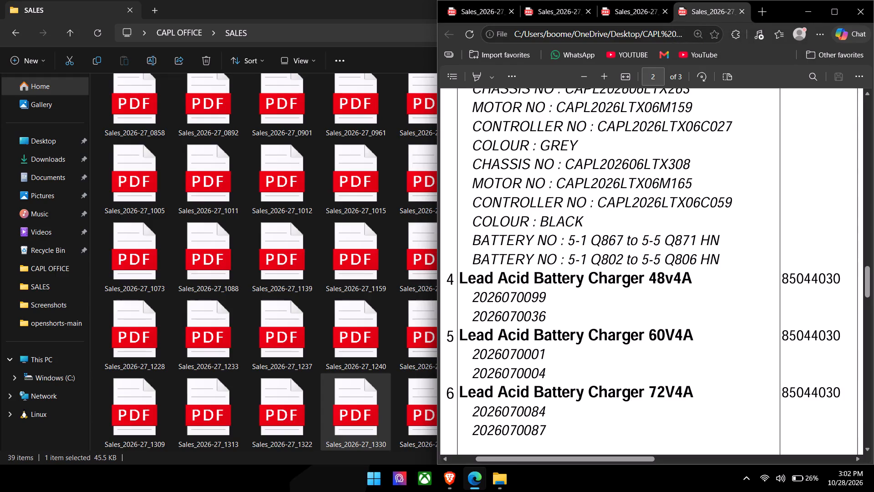
pyautogui.scroll(-12, 624, 233)
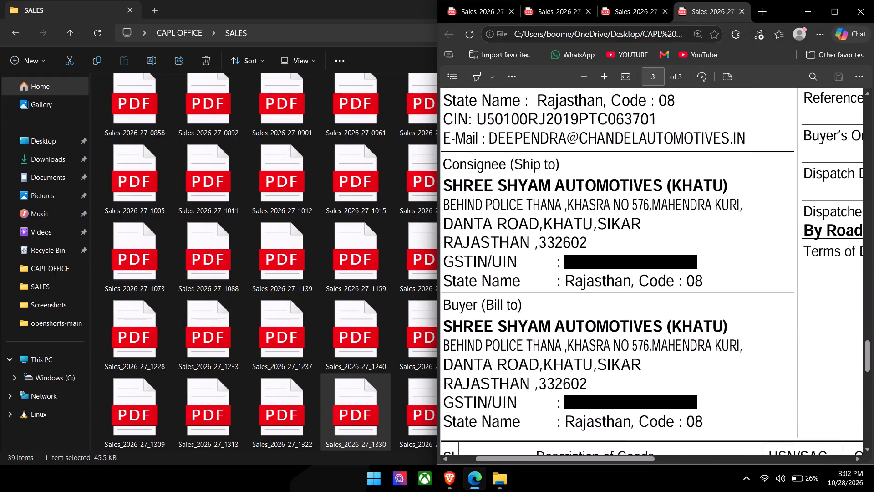
pyautogui.scroll(-1, 624, 233)
pyautogui.hscroll(1, 624, 233)
pyautogui.scroll(9, 624, 233)
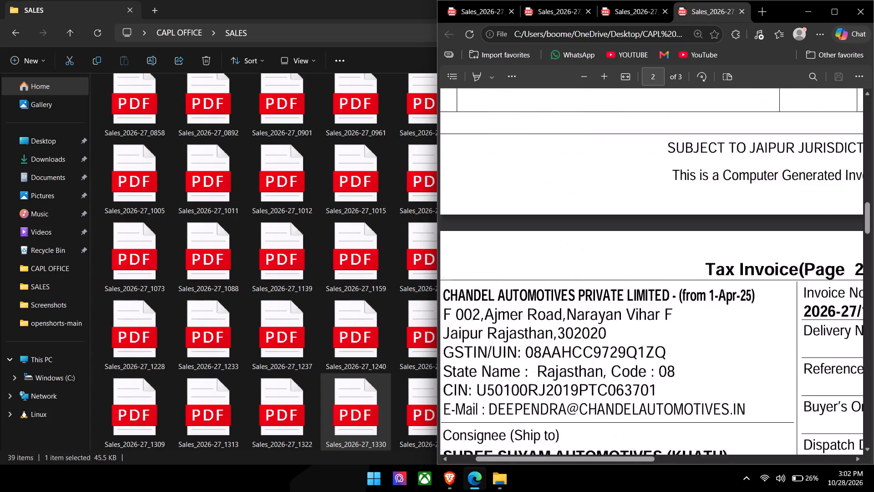
pyautogui.scroll(11, 624, 233)
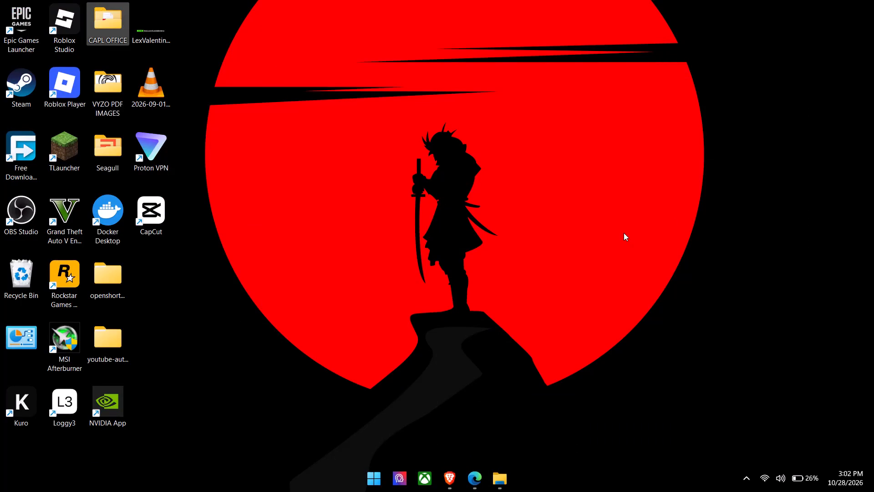